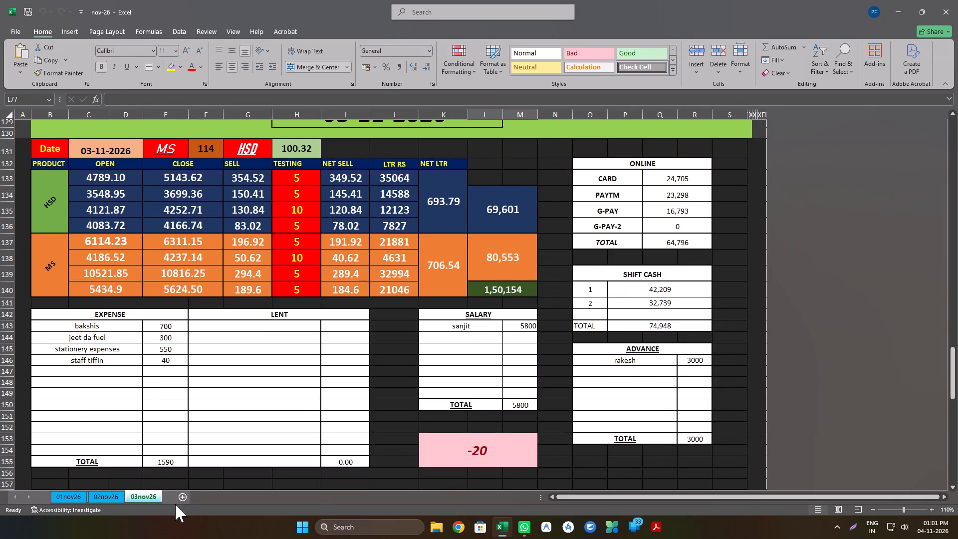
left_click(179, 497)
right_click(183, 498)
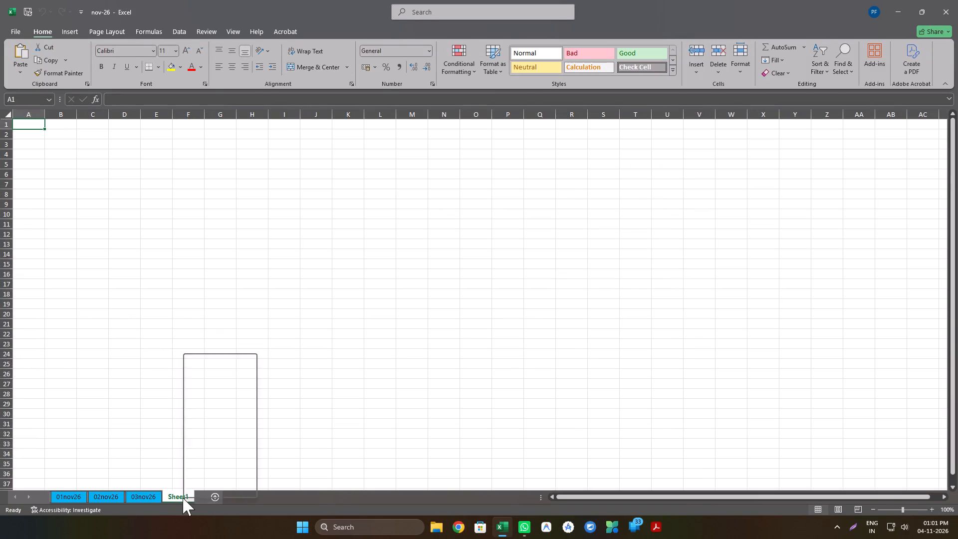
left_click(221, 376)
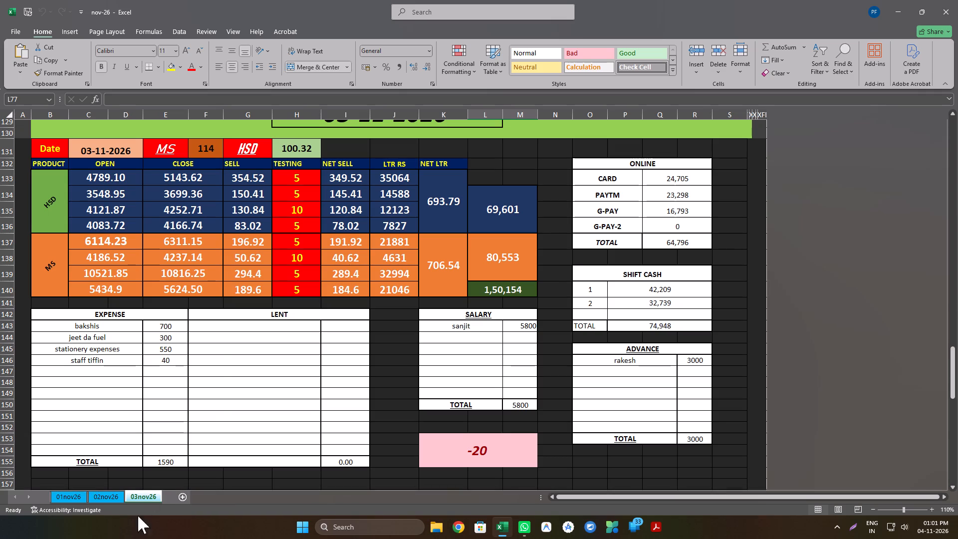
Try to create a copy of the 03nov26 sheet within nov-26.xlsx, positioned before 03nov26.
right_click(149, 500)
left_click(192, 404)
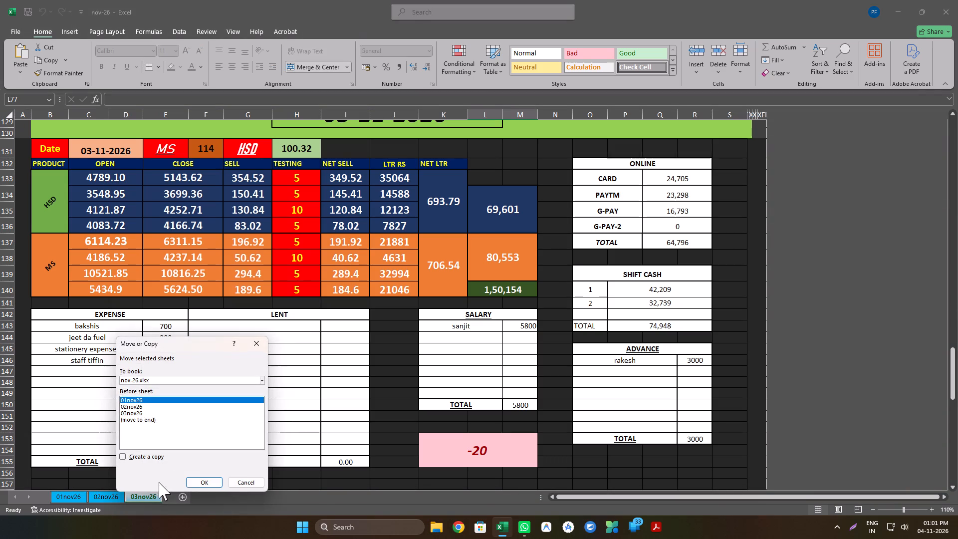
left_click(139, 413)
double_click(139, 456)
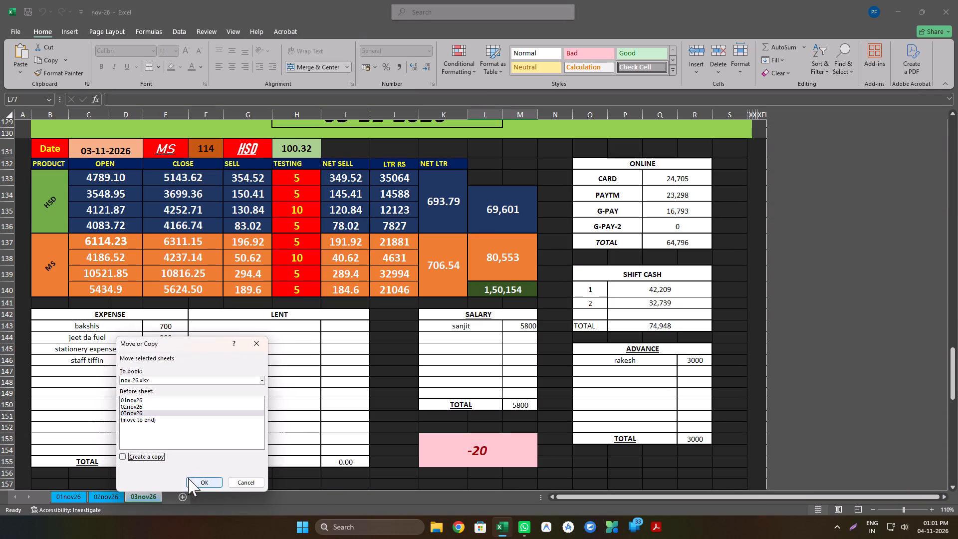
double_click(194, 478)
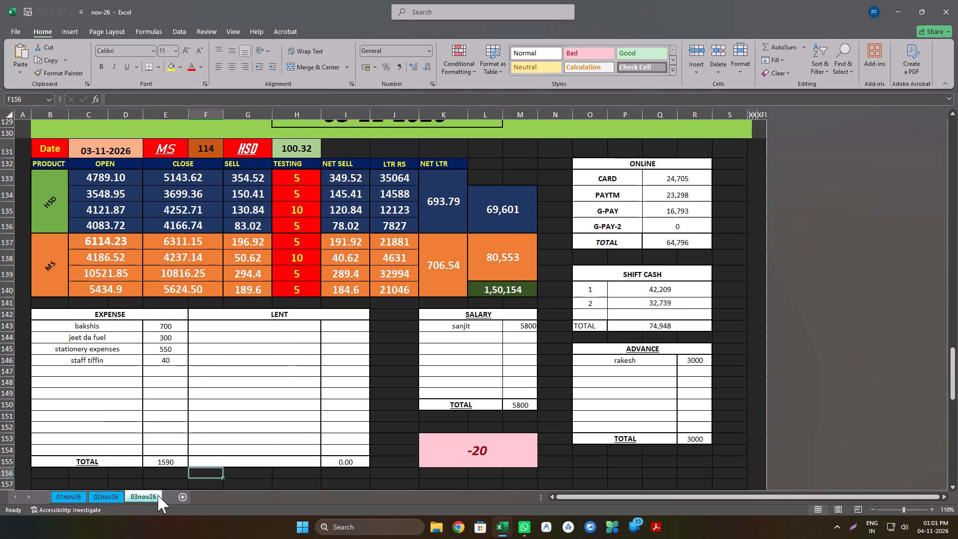
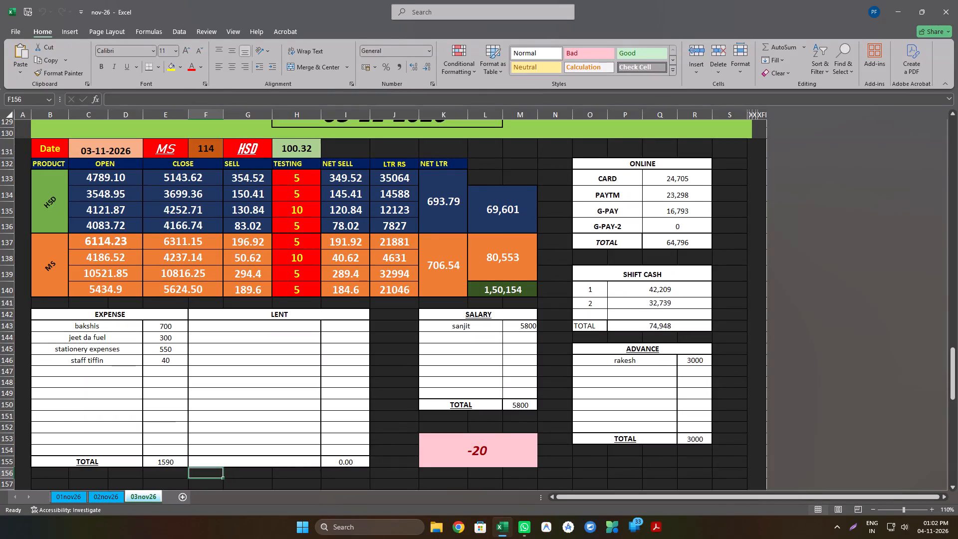
Clear all four expense names and amounts from the EXPENSE table in the daily summary.
left_click_drag(71, 328, 142, 334)
left_click_drag(179, 335, 184, 335)
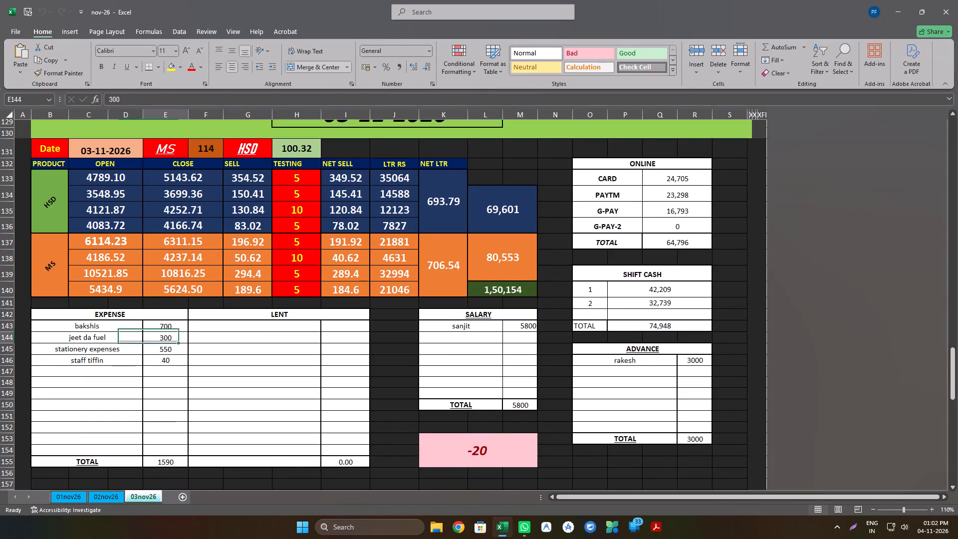
left_click_drag(184, 335, 182, 353)
key("Up")
key("Left")
key("shift+Right")
key("shift+Right")
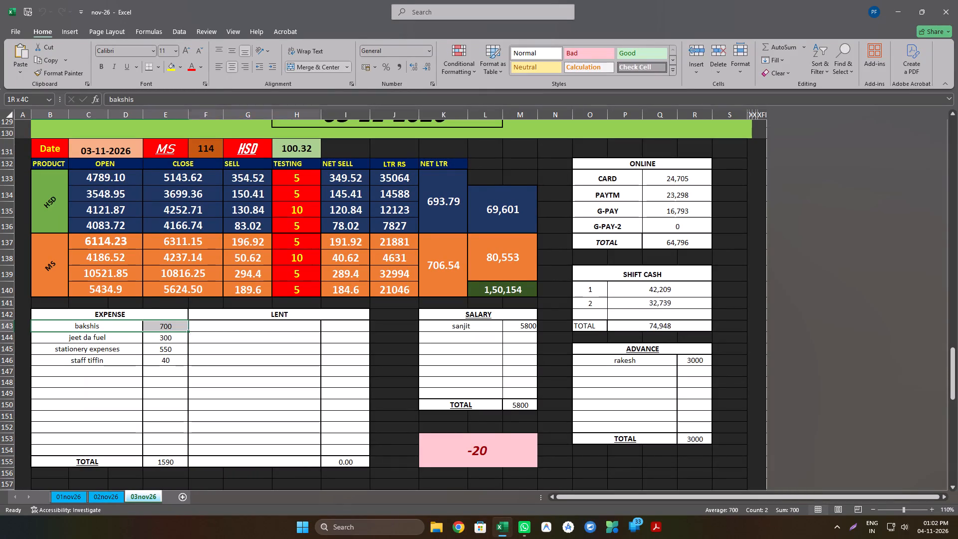
key("shift+Down")
key("shift+Down")
key("shift+Down")
key("Delete")
Clear the salary name and amount from the SALARY table in the daily summary.
key("Right")
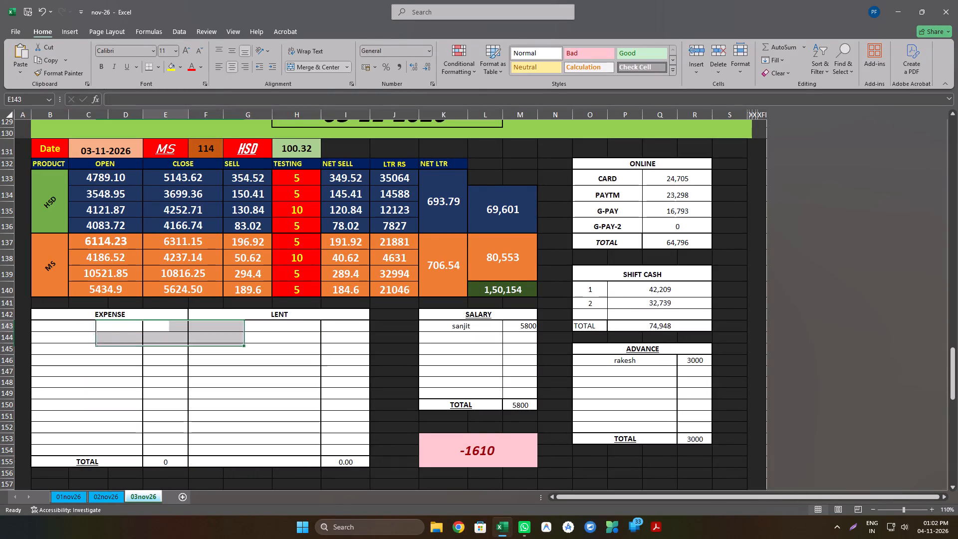
key("Right")
key("Right")
key("Right")
key("Right")
key("Delete")
key("Right")
key("Delete")
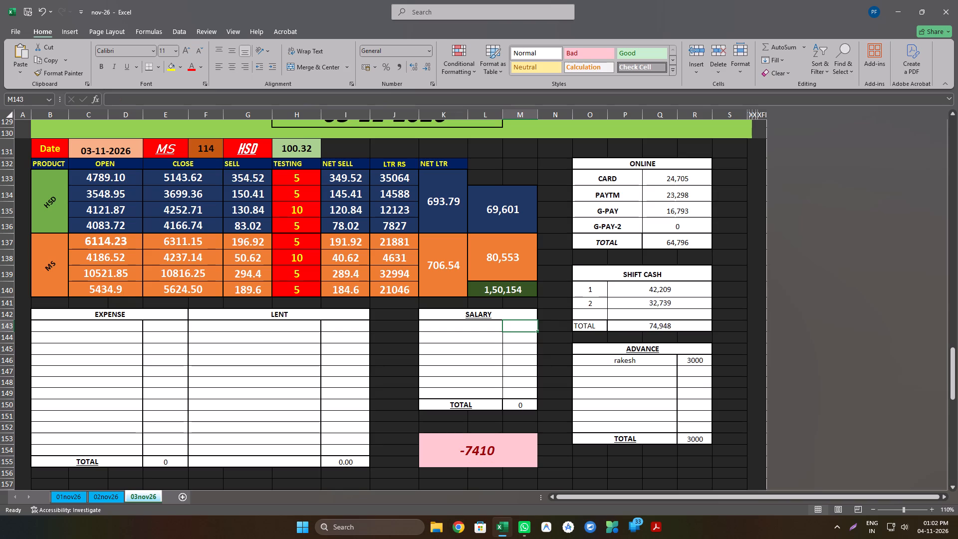
Clear the advance name and amount from the ADVANCE table in the daily summary.
key("Down")
key("Down")
key("Right")
key("Right")
key("Down")
key("Delete")
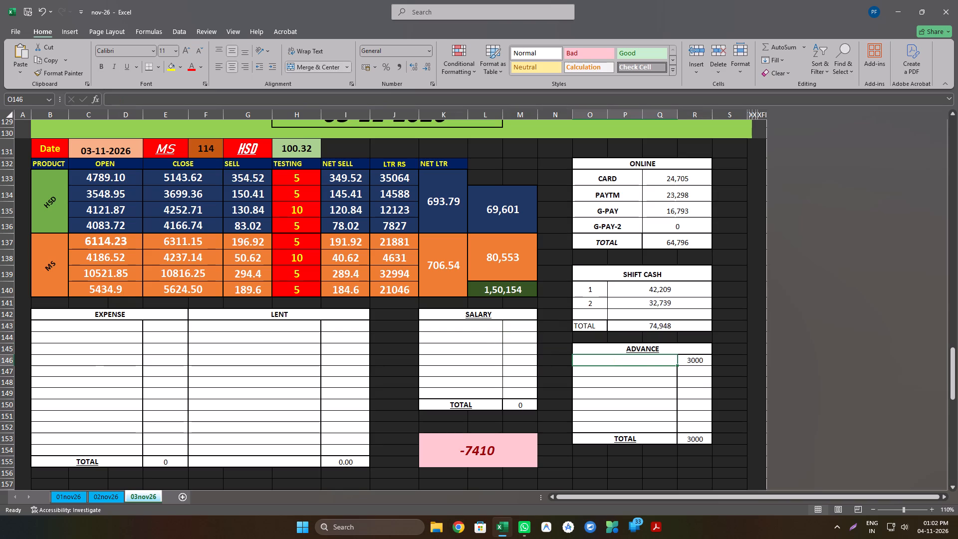
key("Right")
key("Delete")
Check the SHIFT CASH and ONLINE tables in the daily summary.
key("Up")
key("Up")
key("Up")
key("Up")
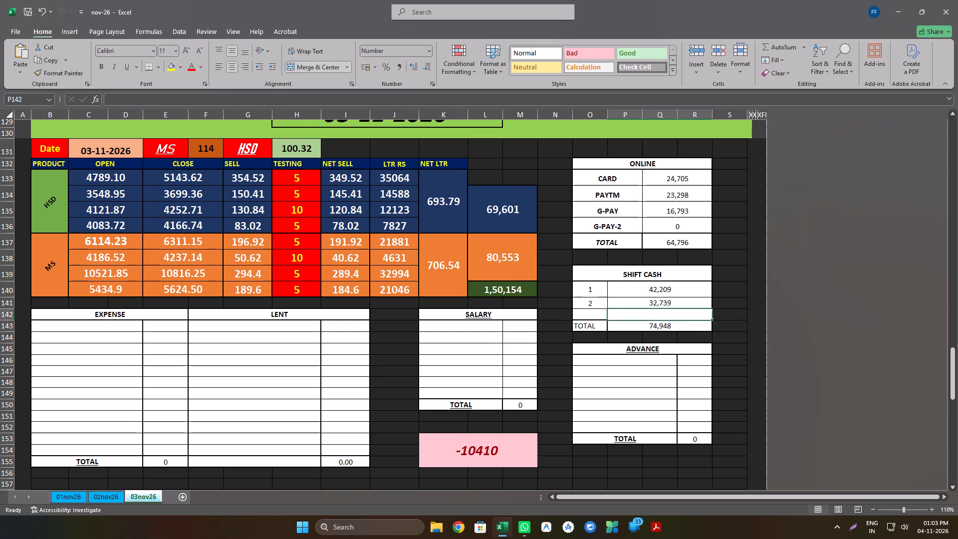
key("Up")
key("Up")
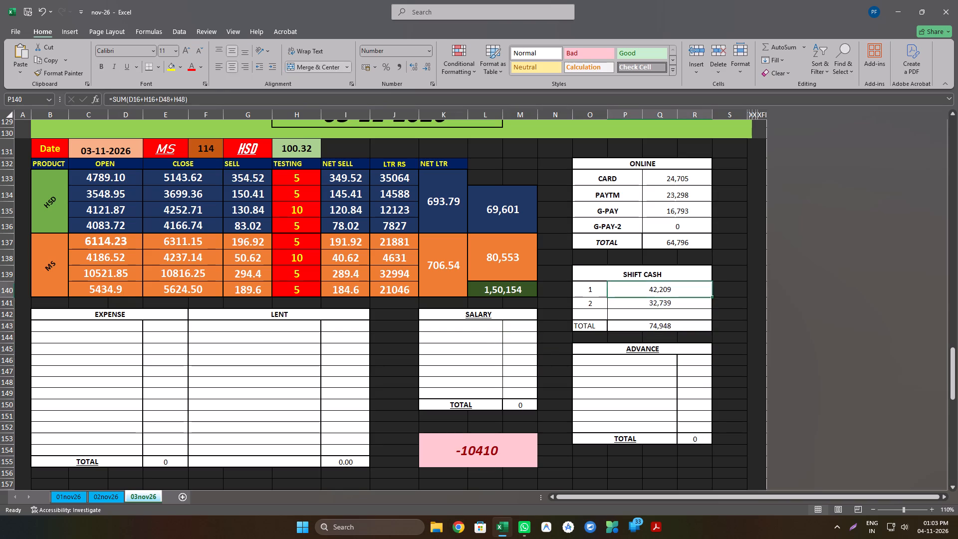
key("Up")
key("Up")
key("Up")
key("Up")
key("Left")
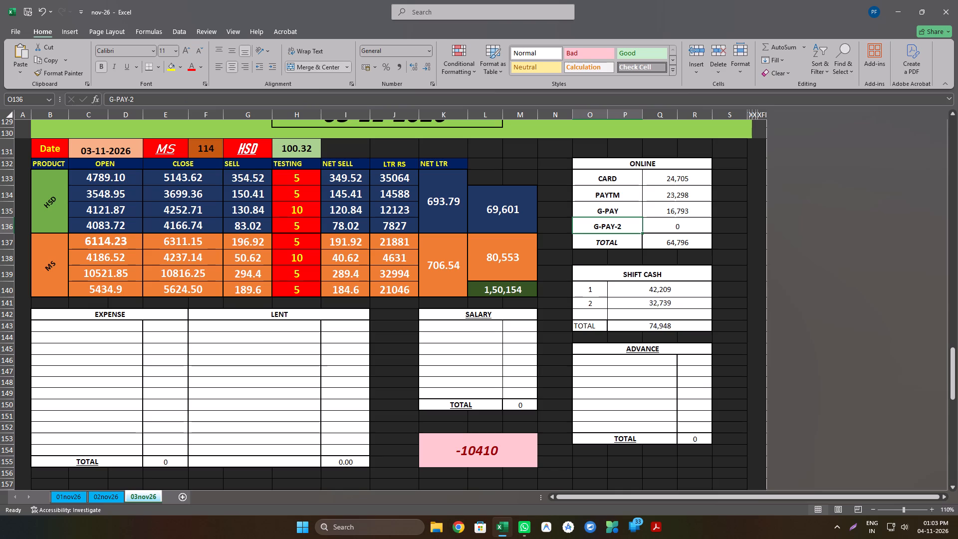
Copy the four close meter readings from the Bornomali Tokheim block into the Open Meter column of the Sanjit Tokheim block.
scroll(329, 324, "up", 15)
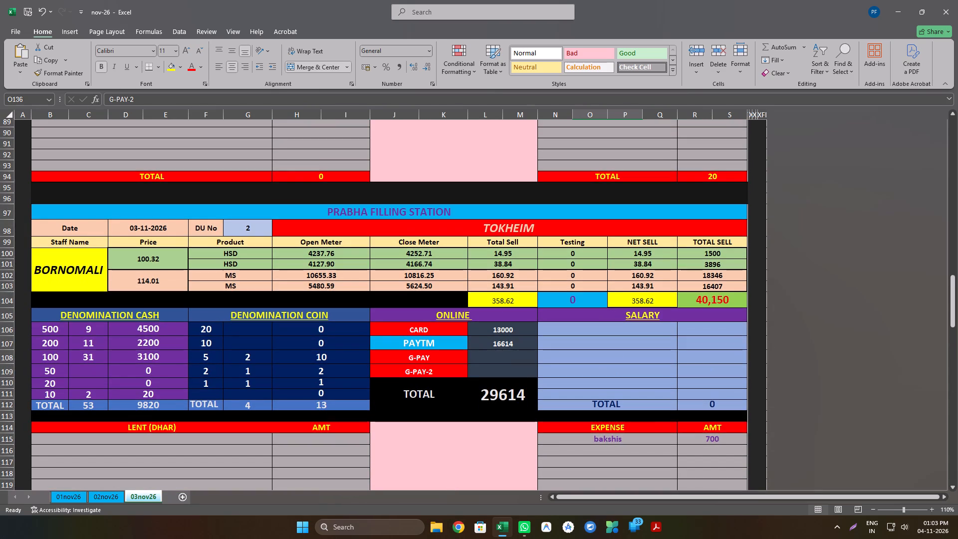
left_click(412, 257)
key("shift+Down")
key("shift+Down")
key("shift+Down")
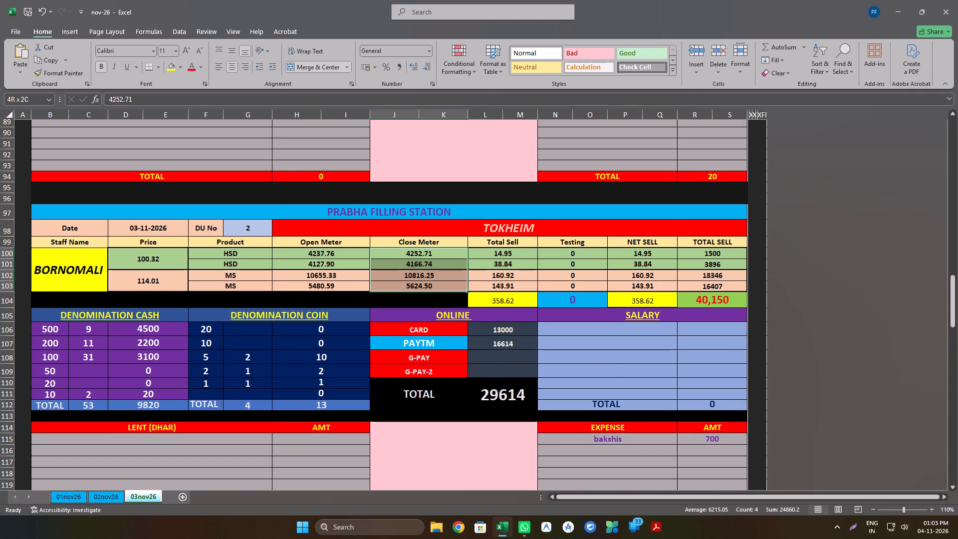
key("ctrl+c")
key("Up")
key("Up")
key("Up")
key("Up")
key("Up")
key("Up")
key("Up")
key("Up")
key("Up")
key("Up")
key("Up")
key("Up")
key("Up")
key("Up")
key("Up")
key("Up")
key("Up")
key("Up")
key("Up")
key("Up")
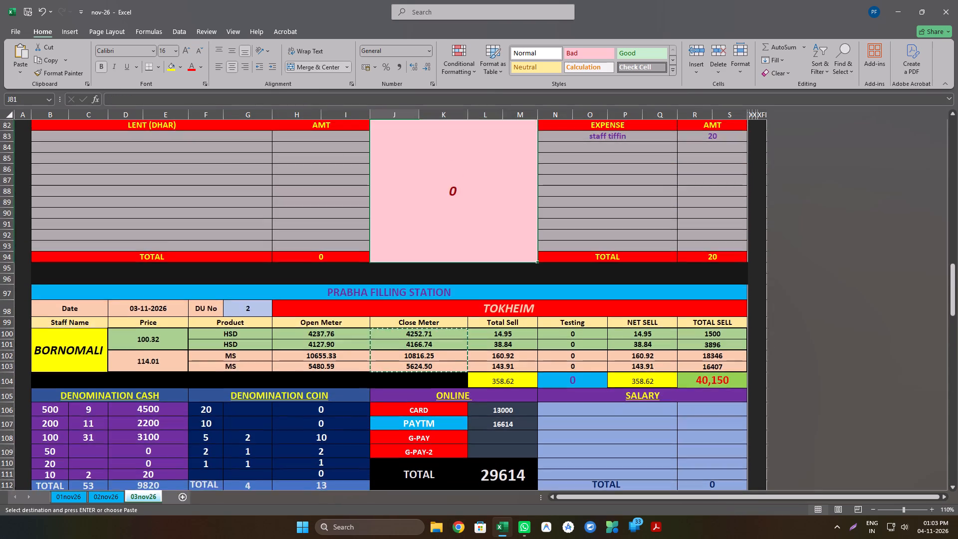
key("Up")
key("Up")
key("Up")
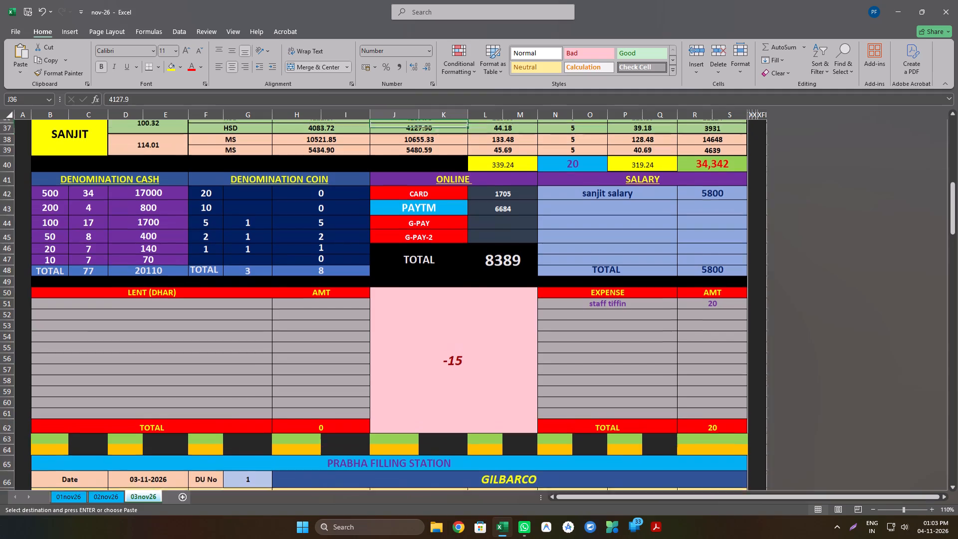
key("Up")
key("Up")
key("Up")
key("Up")
key("Down")
key("Down")
key("Down")
key("Down")
key("Left")
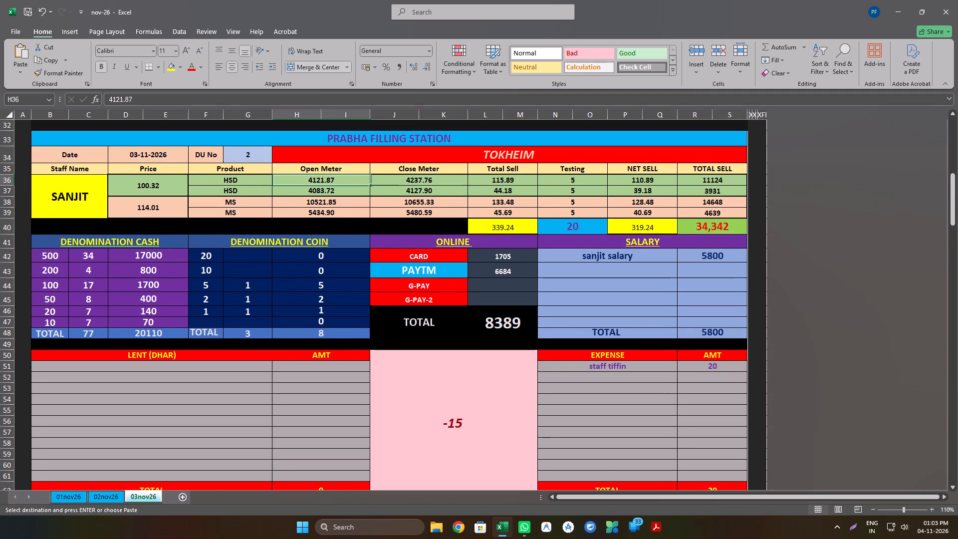
key("ctrl+v")
Clear the four Close Meter readings in the Sanjit Tokheim block.
key("Right")
key("shift+Down")
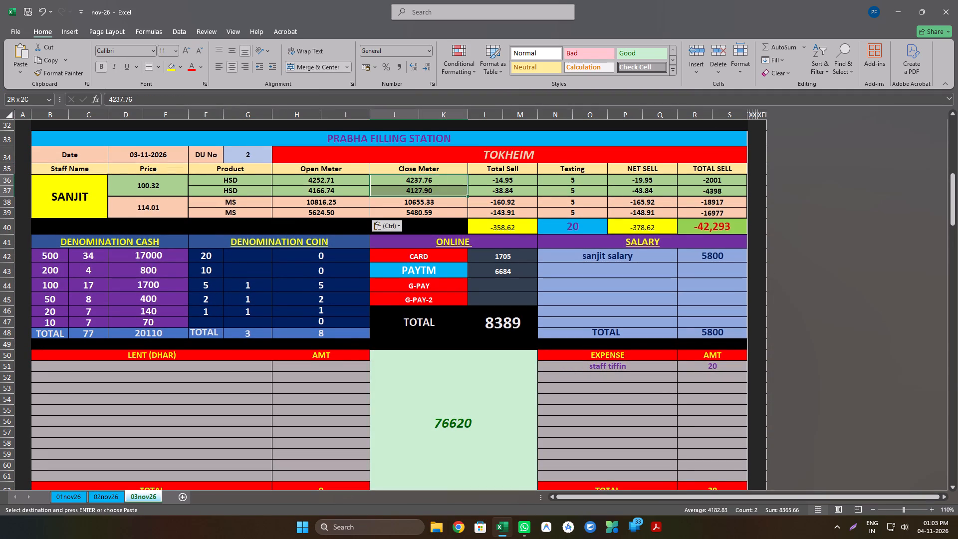
key("shift+Down")
key("shift+Down")
key("Delete")
key("Down")
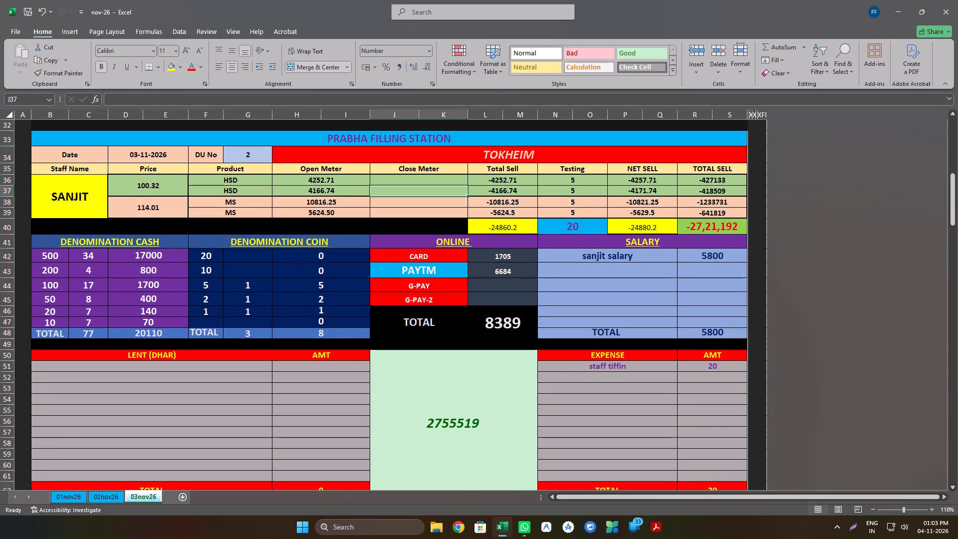
key("Down")
key("Down")
key("Down")
key("Down")
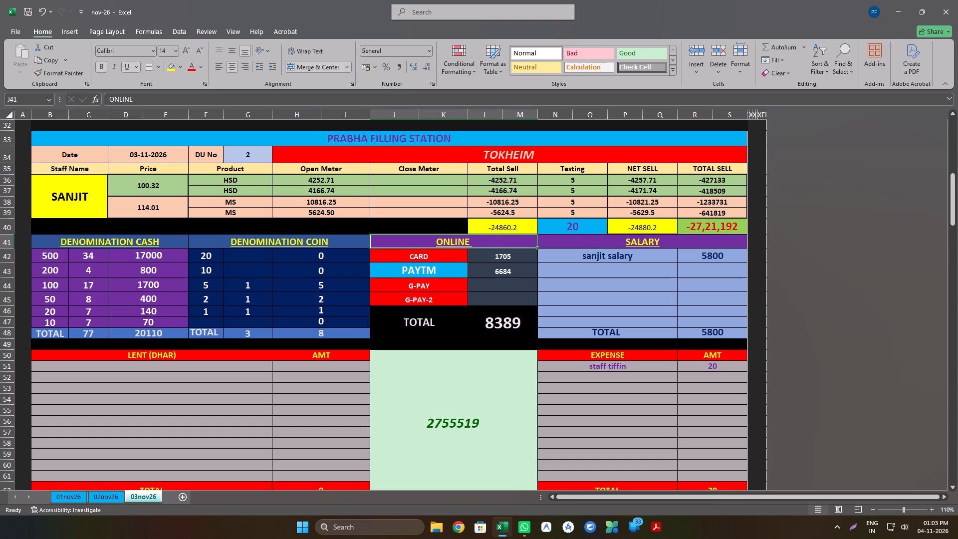
key("Down")
key("Right")
key("Right")
key("Delete")
key("Right")
key("Delete")
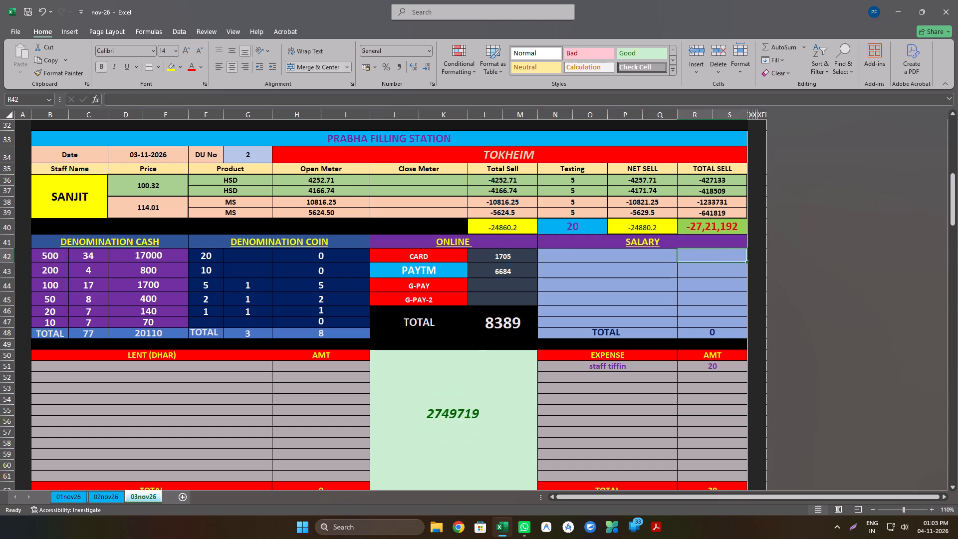
key("Left")
key("Left")
key("Delete")
key("Down")
key("Delete")
Clear the staff tiffin label and amount from the EXPENSE section of the Sanjit Tokheim block.
key("Left")
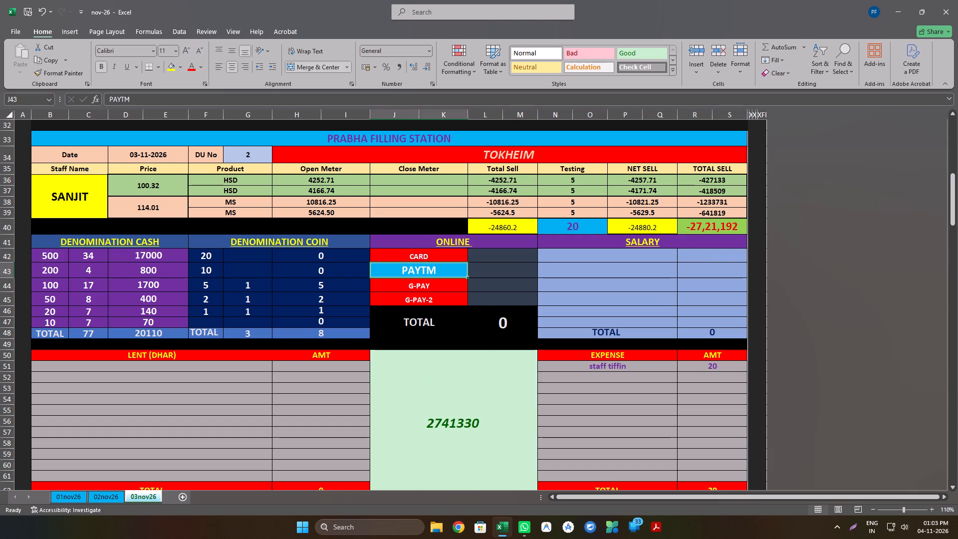
key("Down")
key("Right")
key("Right")
key("Down")
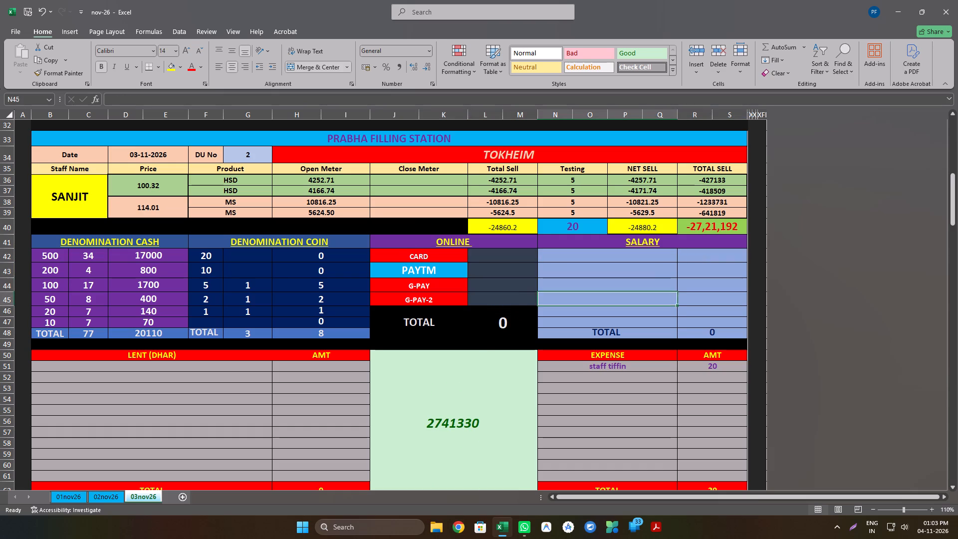
key("Down")
key("Down")
key("Down")
key("Down")
key("Down")
key("Down")
key("Delete")
key("Right")
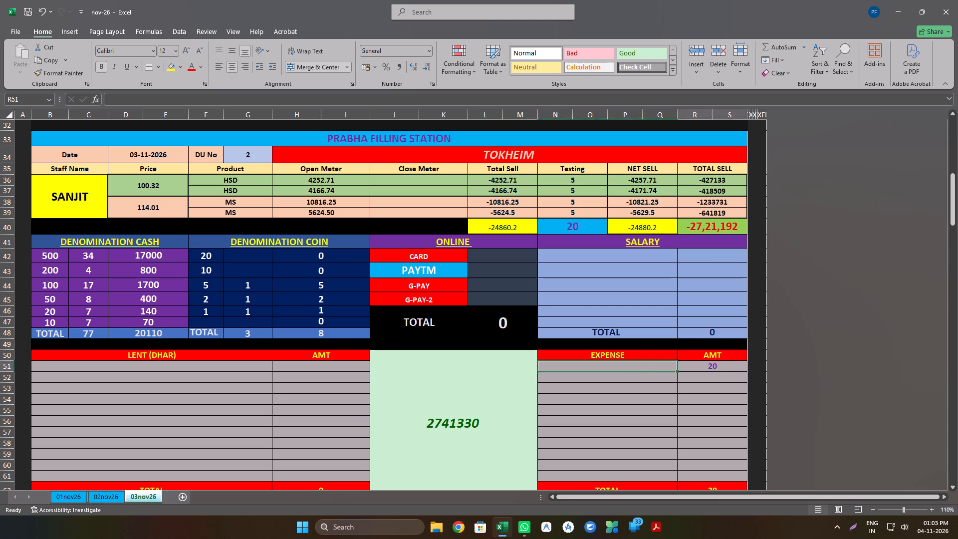
key("Delete")
Clear the coin counts from the DENOMINATION COIN section of the Sanjit Tokheim block.
key("Up")
key("Left")
key("Left")
key("Left")
key("Up")
key("Up")
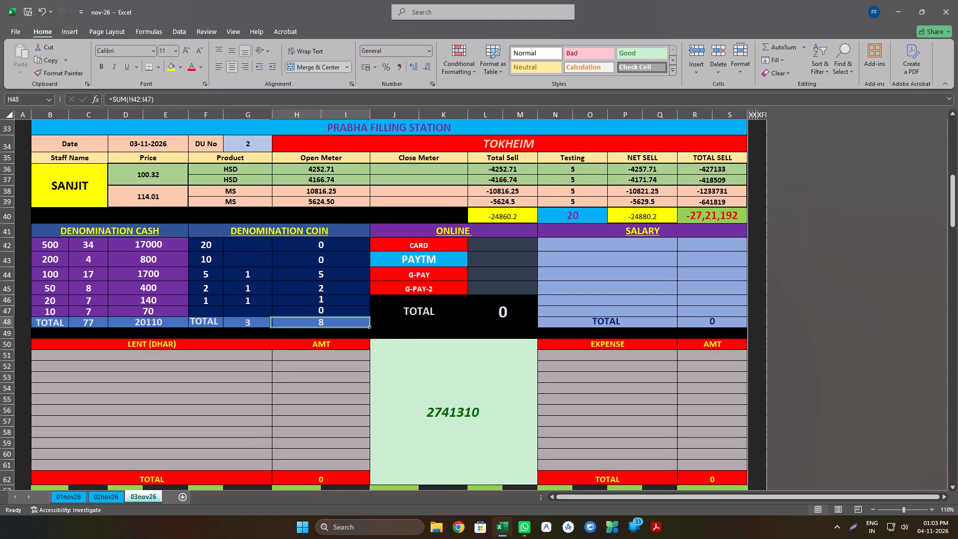
key("Up")
key("Left")
key("shift+Up")
key("shift+Up")
key("shift+Up")
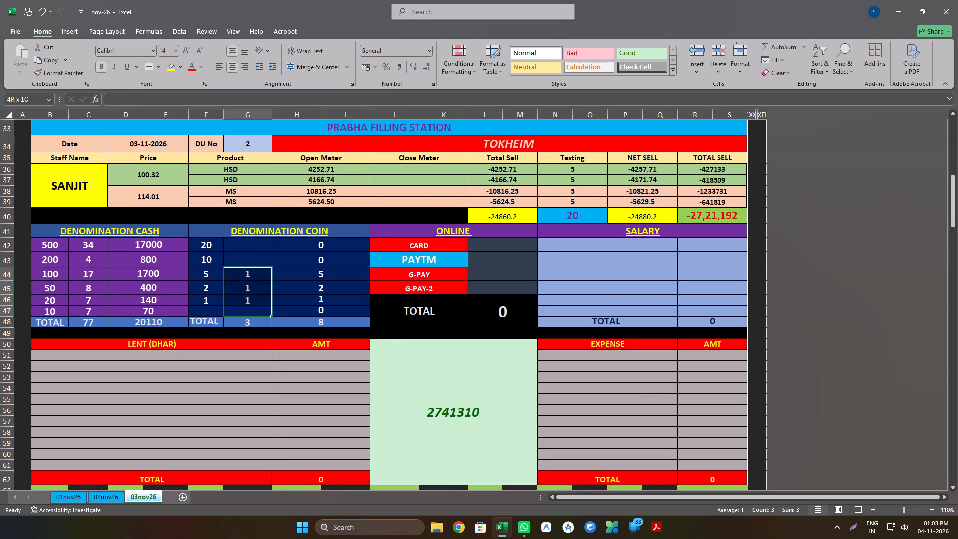
key("Delete")
Clear the note counts for 500 through 10 from the DENOMINATION CASH section of the Sanjit Tokheim block.
key("Left")
key("Left")
key("Left")
key("shift+Up")
key("shift+Up")
key("shift+Up")
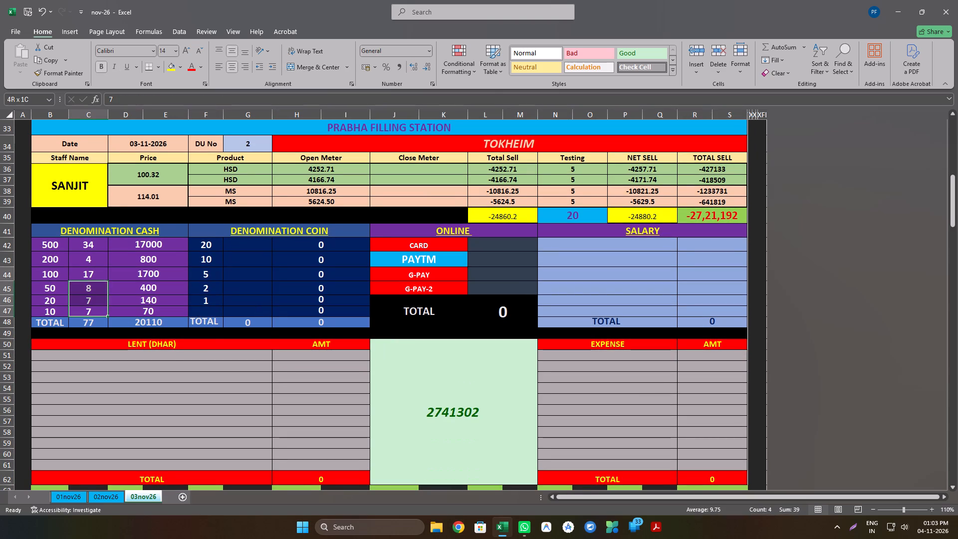
key("shift+Up")
key("shift+Up")
key("Delete")
Clear the stationery, jeet da fuel and rakesh advance labels and amounts from the EXPENSE section of the Rakesh Gilbarco block.
key("Right")
key("Right")
key("Right")
key("Up")
key("Up")
key("Up")
key("Up")
key("Up")
key("Up")
key("Up")
key("Up")
key("Up")
key("Up")
key("Up")
key("Up")
key("Up")
key("Up")
key("Up")
key("Up")
key("Up")
key("Up")
key("Up")
key("Up")
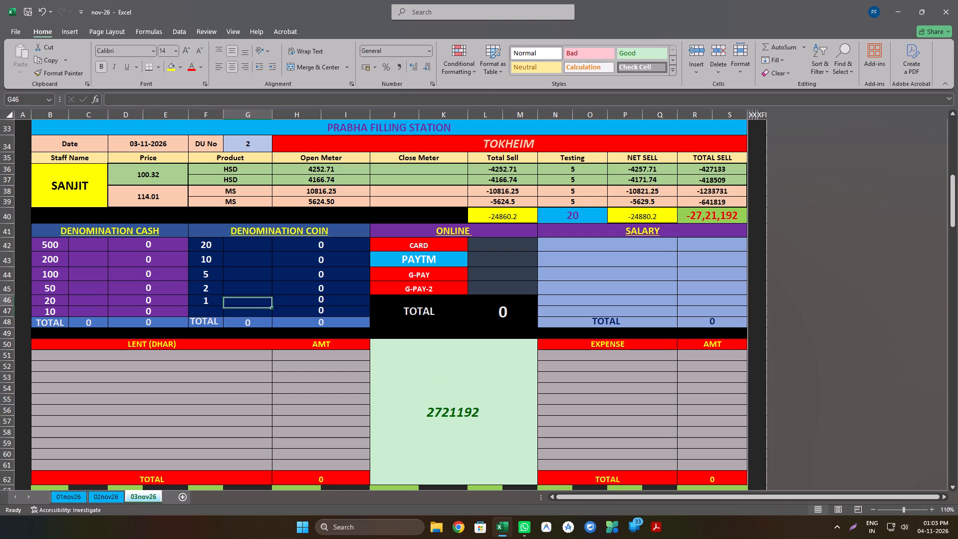
key("Up")
key("Up")
key("Up")
key("Up")
key("Up")
key("Up")
key("Up")
key("Up")
key("Up")
key("Up")
key("Up")
key("Up")
key("Up")
key("Up")
key("Up")
key("Up")
key("Up")
key("Up")
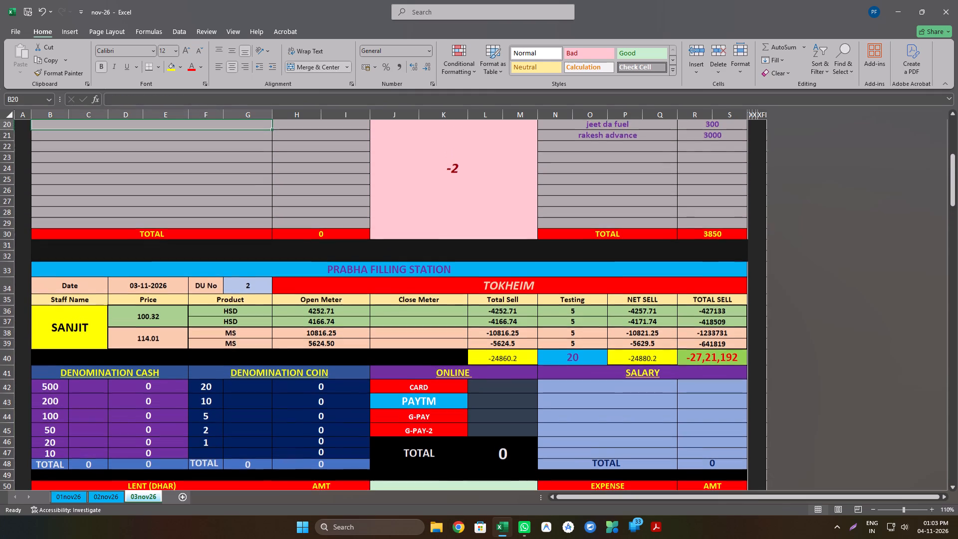
key("Right")
key("Right")
key("Right")
key("Down")
key("Down")
key("Down")
key("Left")
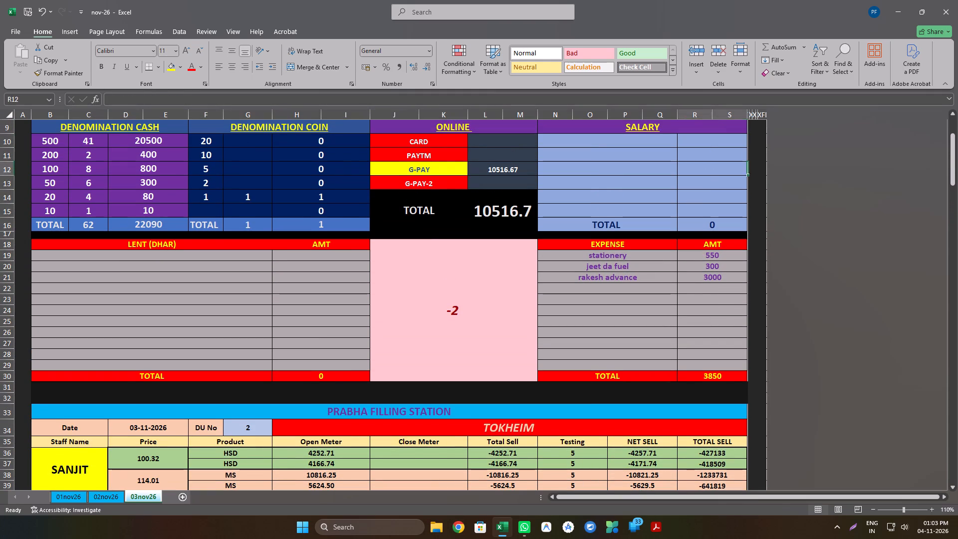
key("Down")
key("Down")
key("Down")
key("Left")
key("Down")
key("Down")
key("Down")
key("Down")
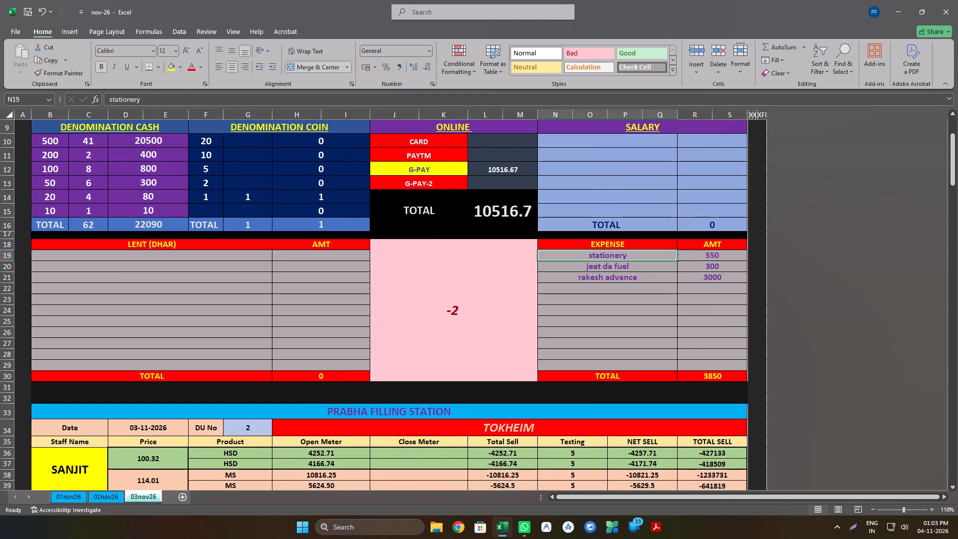
key("shift+Right")
key("shift+Down")
key("shift+Down")
key("Delete")
Clear the count for the 1 coin from the DENOMINATION COIN section of the Rakesh Gilbarco block.
key("Up")
key("Left")
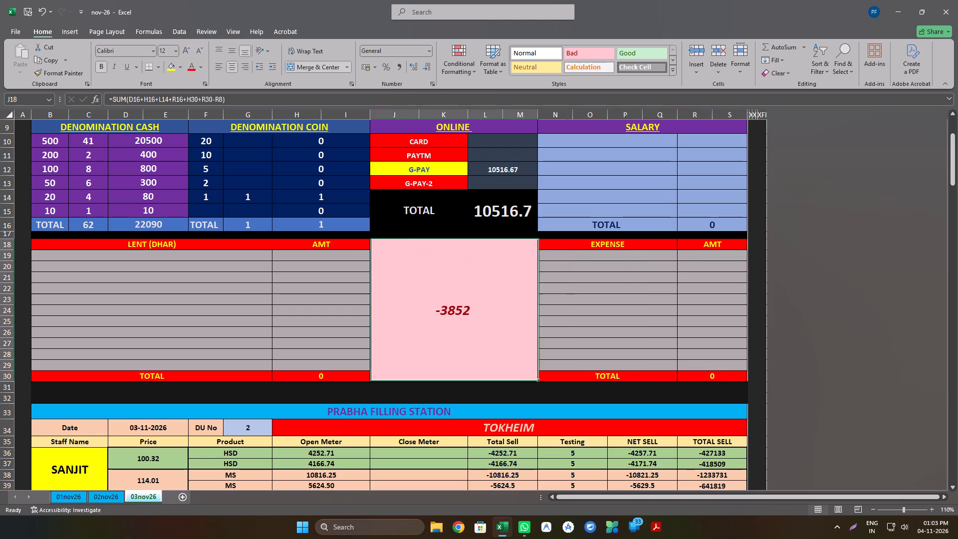
key("Up")
key("Left")
key("Up")
key("Left")
key("Left")
key("Left")
key("Up")
key("Up")
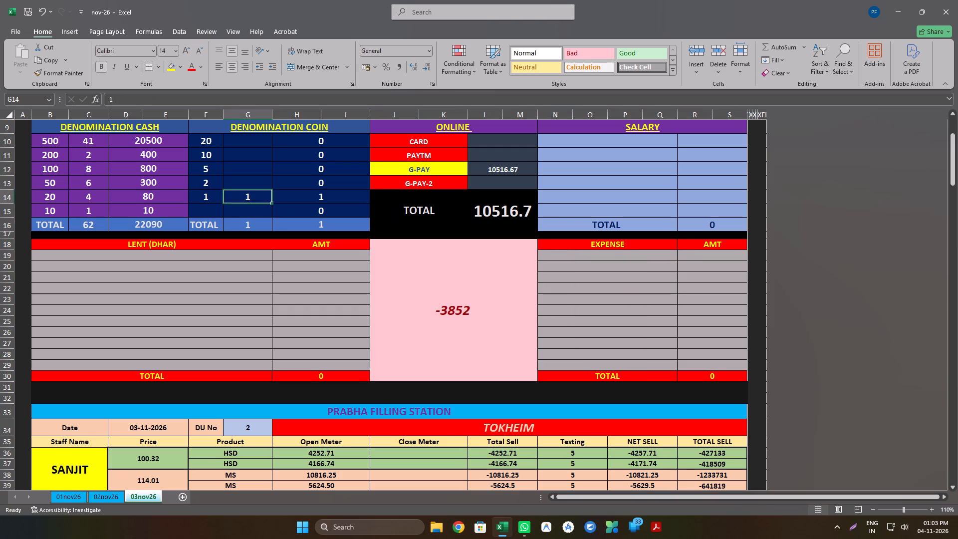
key("Delete")
Clear the note counts for 500 through 10 from the DENOMINATION CASH section of the Rakesh Gilbarco block.
key("Left")
key("Left")
key("Left")
key("Down")
key("shift+Up")
key("shift+Up")
key("shift+Up")
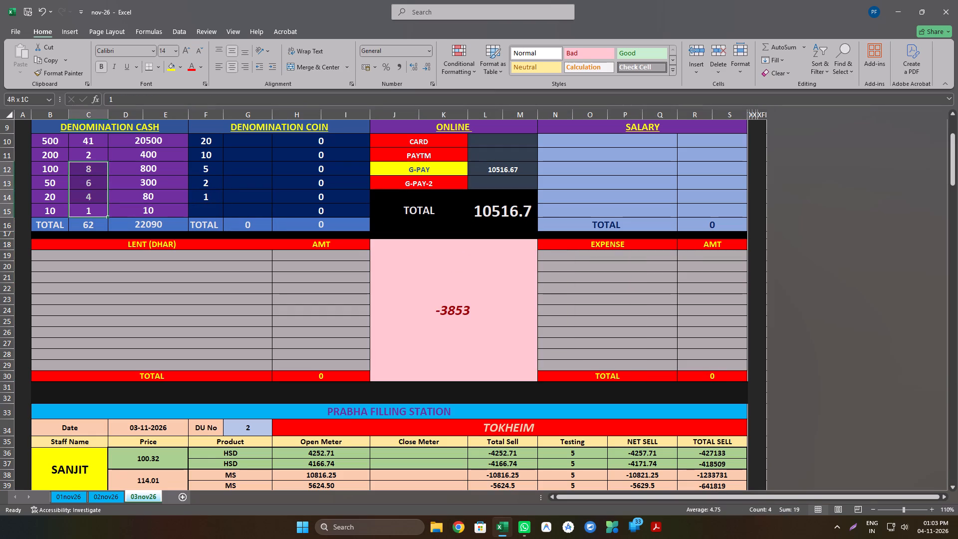
key("shift+Up")
key("shift+Up")
key("Delete")
Clear the G-PAY amount from the ONLINE section of the Rakesh Gilbarco block.
key("Up")
key("Up")
key("Up")
key("Up")
key("Up")
key("Up")
key("Up")
key("Up")
key("Up")
key("Up")
key("Up")
key("Up")
key("Up")
key("Up")
key("Up")
key("Up")
key("Up")
key("Up")
key("Up")
key("Up")
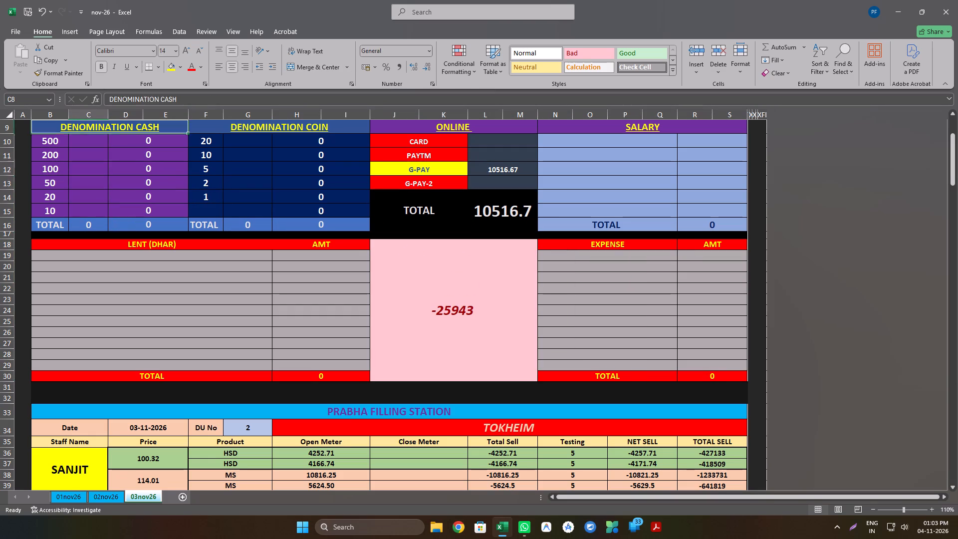
key("Right")
key("Right")
key("Right")
key("Down")
key("Down")
key("Left")
key("Down")
key("Left")
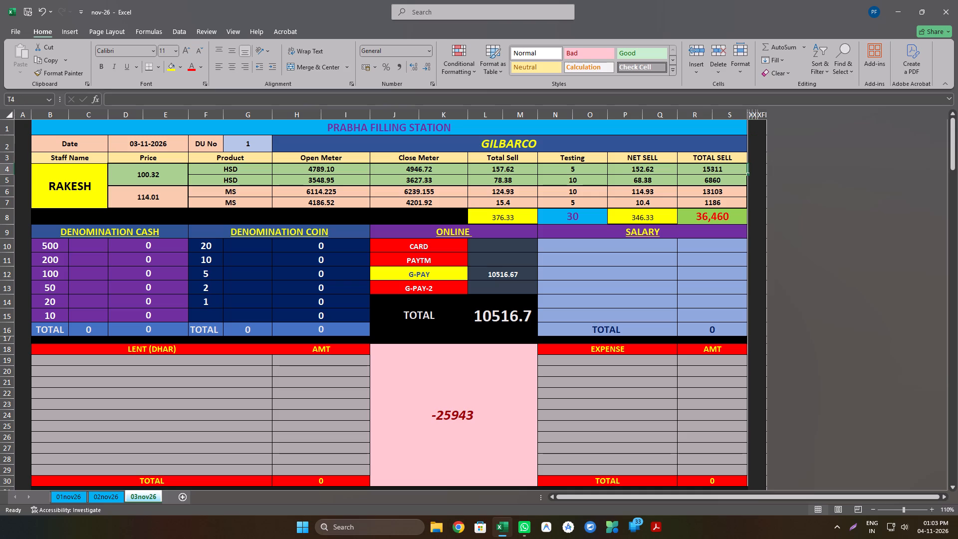
key("Down")
key("Left")
key("Down")
key("Down")
key("Down")
key("Down")
key("Left")
key("Down")
key("Right")
key("Down")
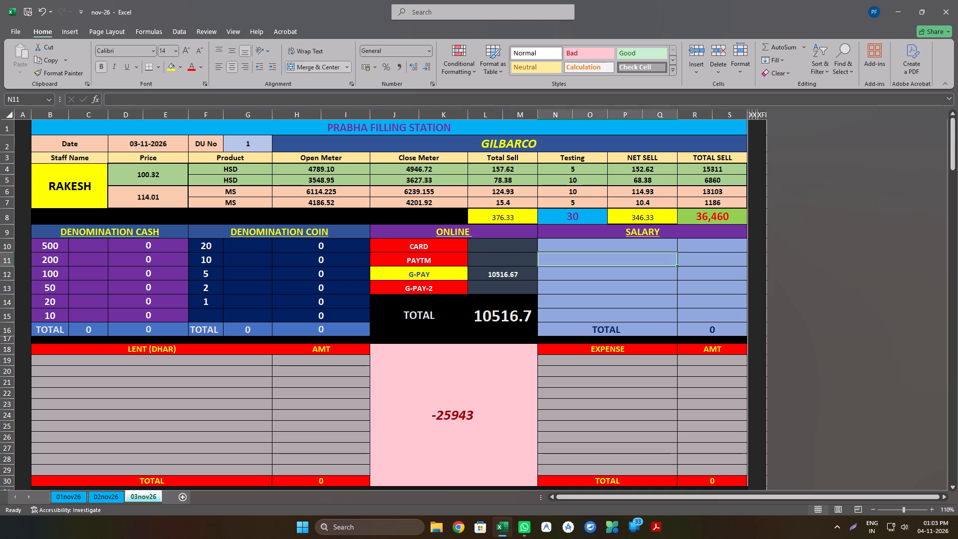
key("Left")
key("Down")
key("Delete")
Set Testing to 5 for the second HSD row and the first MS row of the Rakesh Gilbarco block.
key("Up")
key("Up")
key("Up")
key("Up")
key("Up")
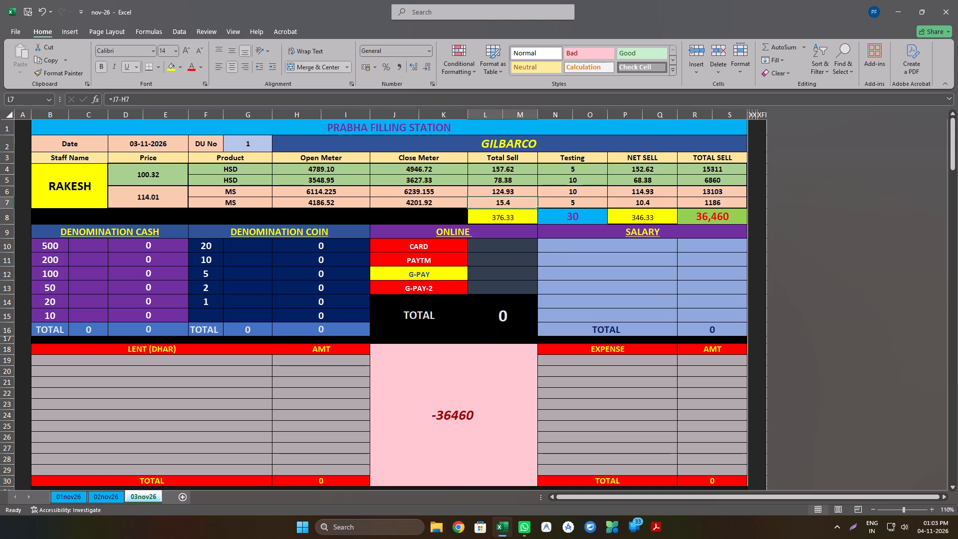
key("Left")
key("Right")
key("Up")
key("Right")
key("Up")
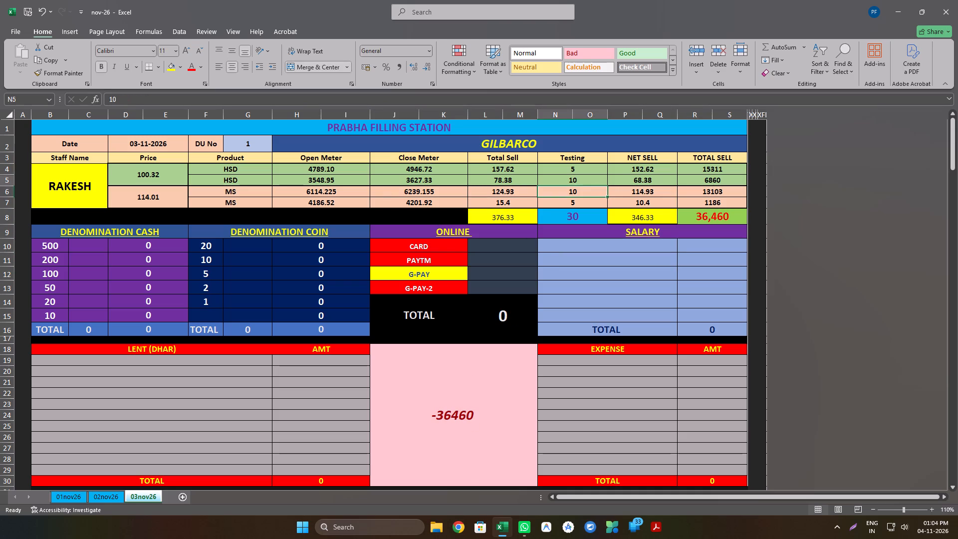
key("5")
key("Return")
type("58")
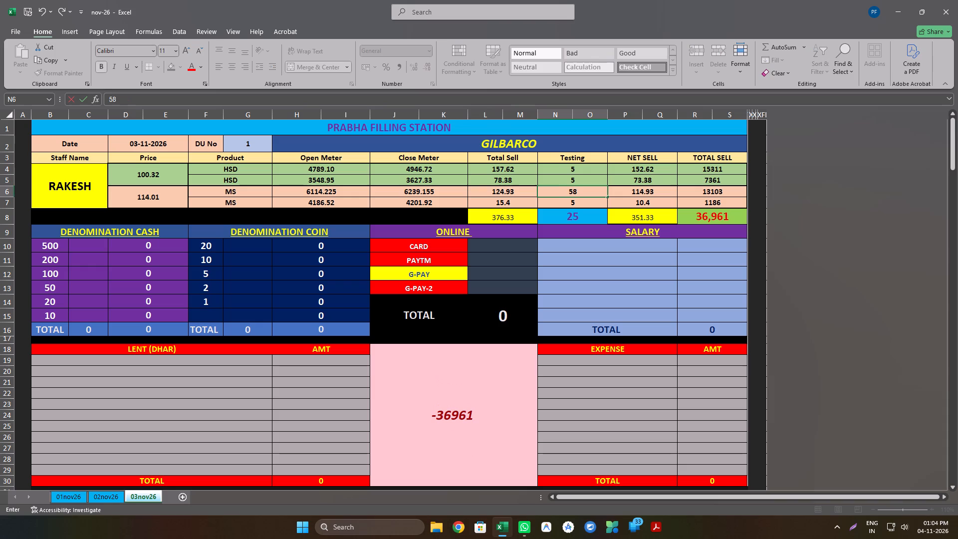
key("BackSpace")
key("Return")
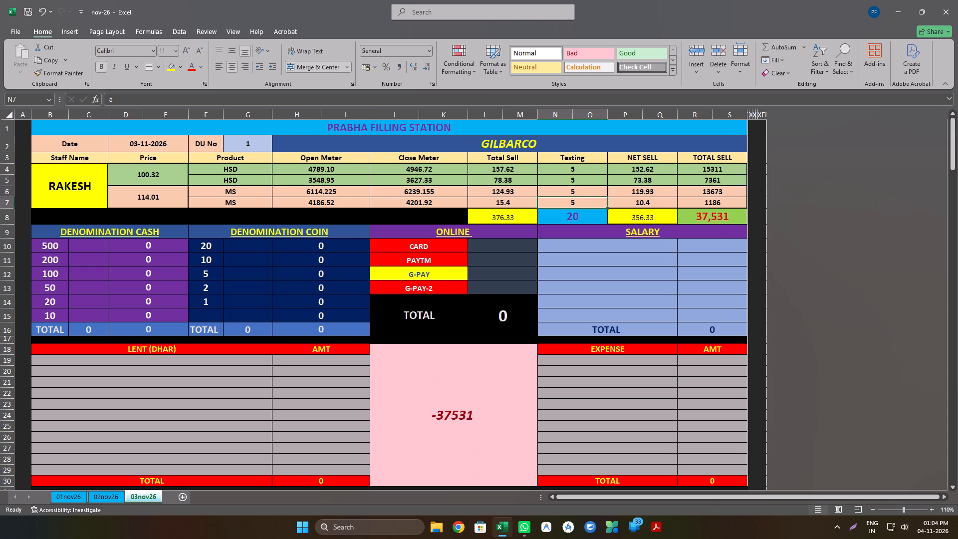
Clear all HSD and MS open and close meter readings from the Rakesh Gilbarco block.
key("Up")
key("Left")
key("Left")
key("Left")
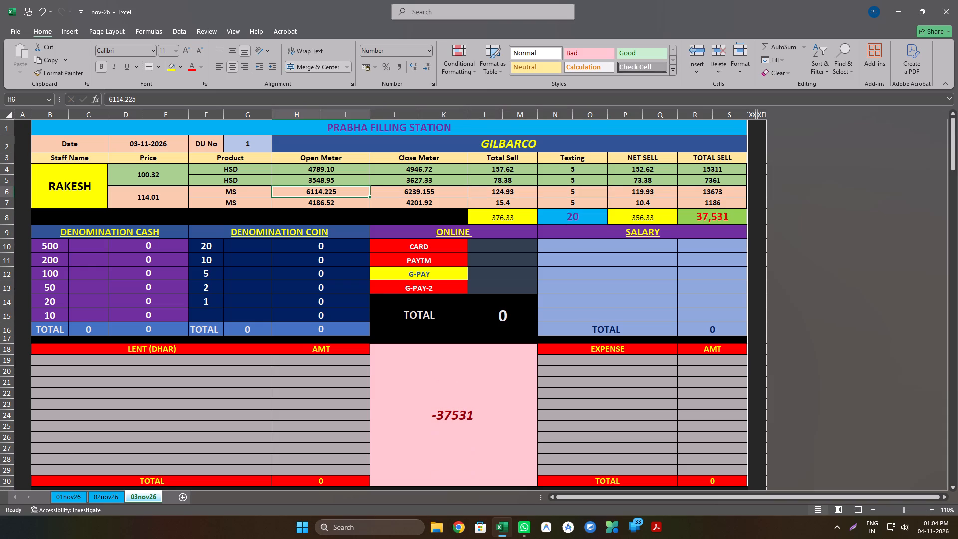
key("Right")
key("Down")
key("shift+Left")
key("shift+Left")
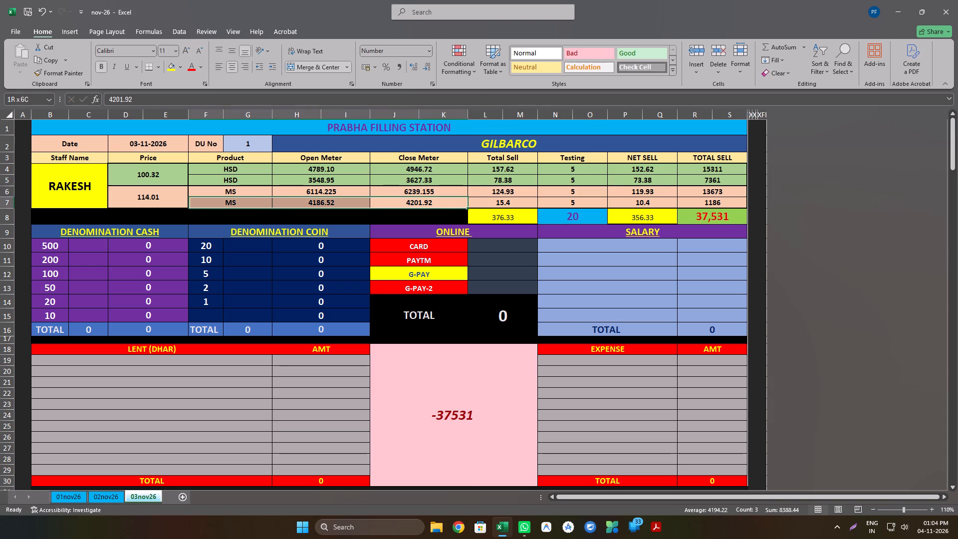
key("shift+Right")
key("shift+Up")
key("shift+Up")
key("shift+Up")
key("Delete")
Copy the four close meter readings of the Bappa Gilbarco block into the Open Meter cells of the Rakesh Gilbarco block.
key("Down")
key("Down")
key("Down")
key("Down")
key("Down")
key("Down")
key("Down")
key("Down")
key("Down")
key("Down")
key("Down")
key("Down")
key("Down")
key("Down")
key("Down")
key("Down")
key("Down")
key("Down")
key("Down")
key("Down")
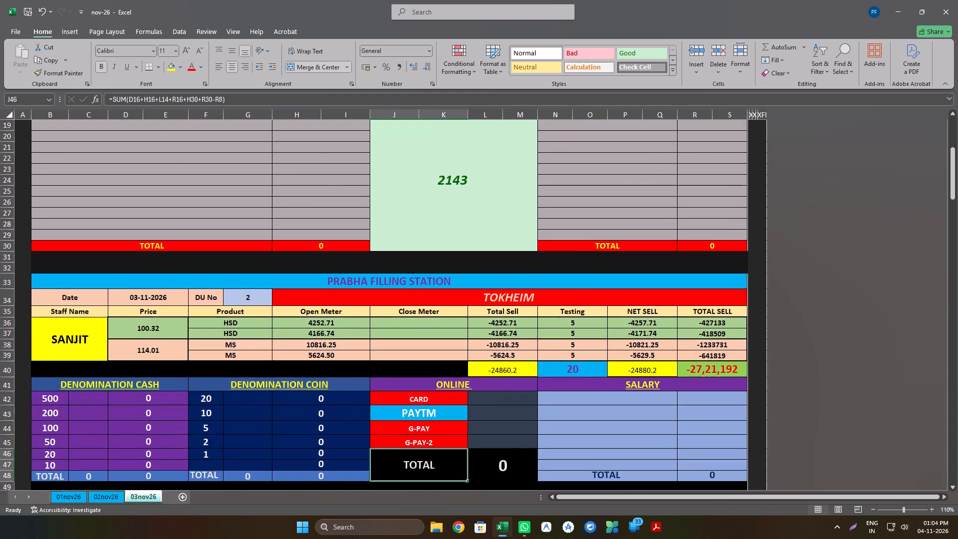
key("Up")
key("Up")
key("Up")
key("Up")
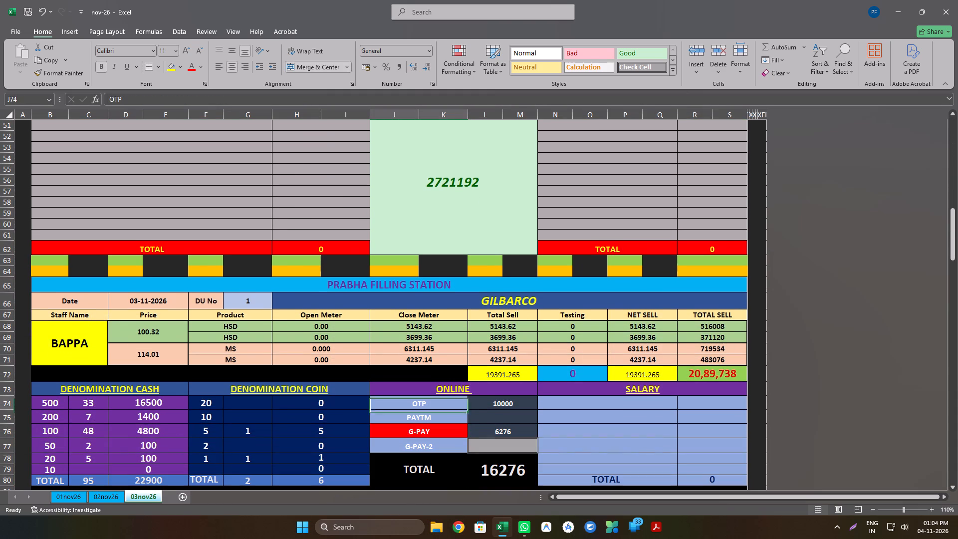
key("Up")
key("Up")
key("Up")
key("shift+Up")
key("shift+Up")
key("shift+Up")
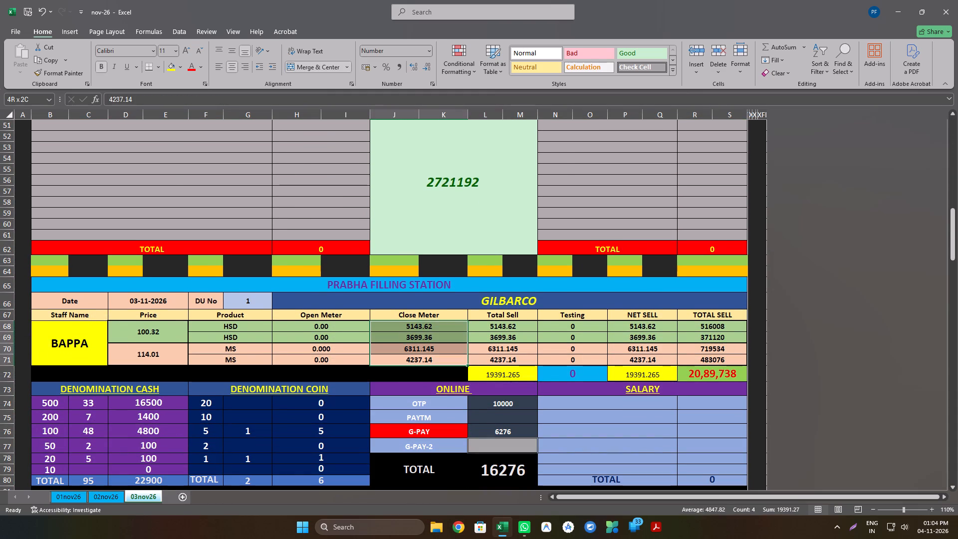
key("ctrl+c")
key("Up")
key("Up")
key("Up")
key("Up")
key("Up")
key("Up")
key("Up")
key("Up")
key("Up")
key("Up")
key("Up")
key("Up")
key("Up")
key("Up")
key("Up")
key("Up")
key("Up")
key("Up")
key("Up")
key("Up")
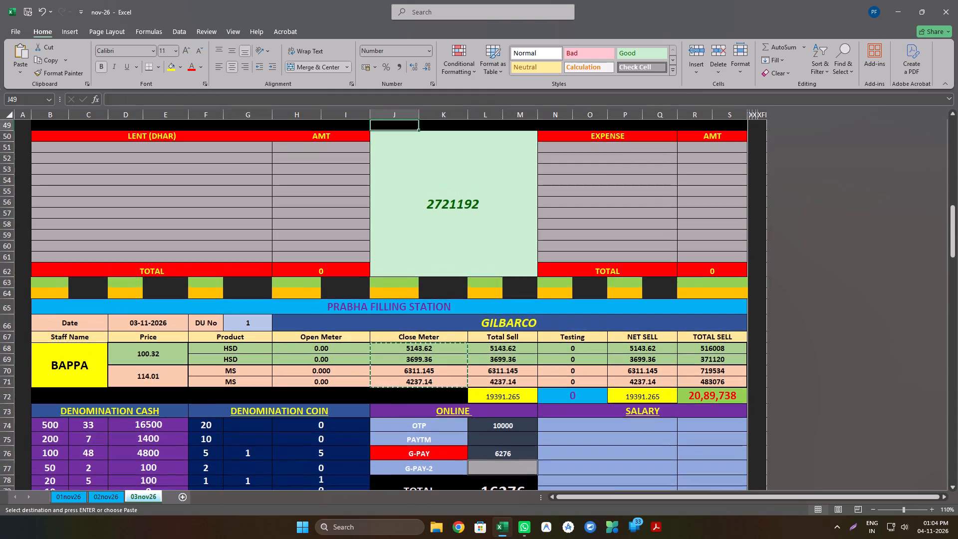
key("Left")
key("Left")
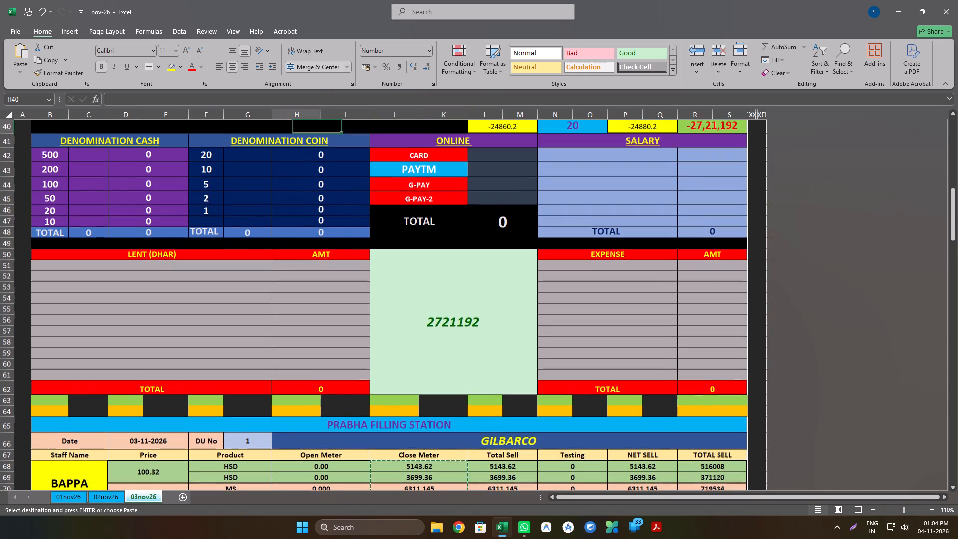
key("Left")
key("Up")
key("Up")
key("Up")
key("Up")
key("Up")
key("Up")
key("Up")
key("Up")
key("Up")
key("Up")
key("Up")
key("Up")
key("Up")
key("Up")
key("Up")
key("Up")
key("Up")
key("Up")
key("Up")
key("Up")
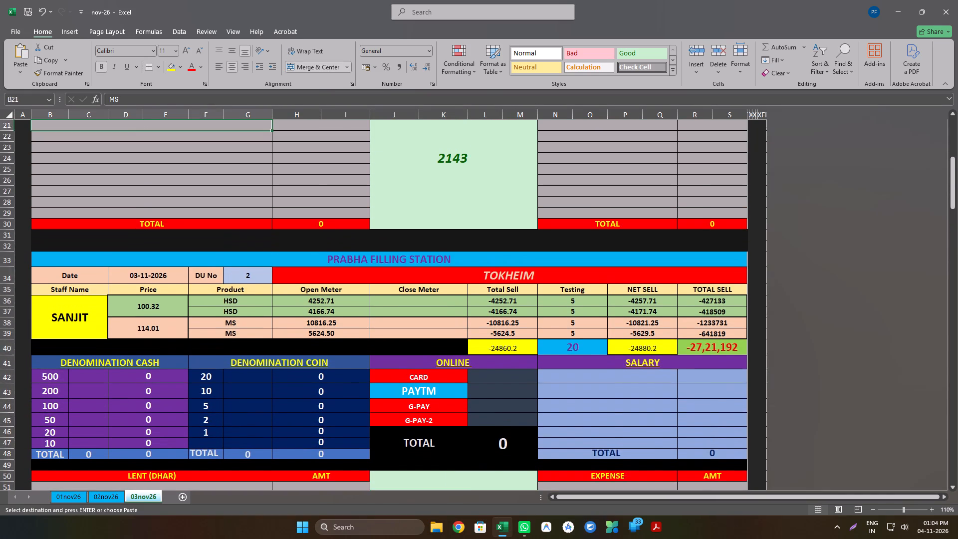
key("Right")
key("Down")
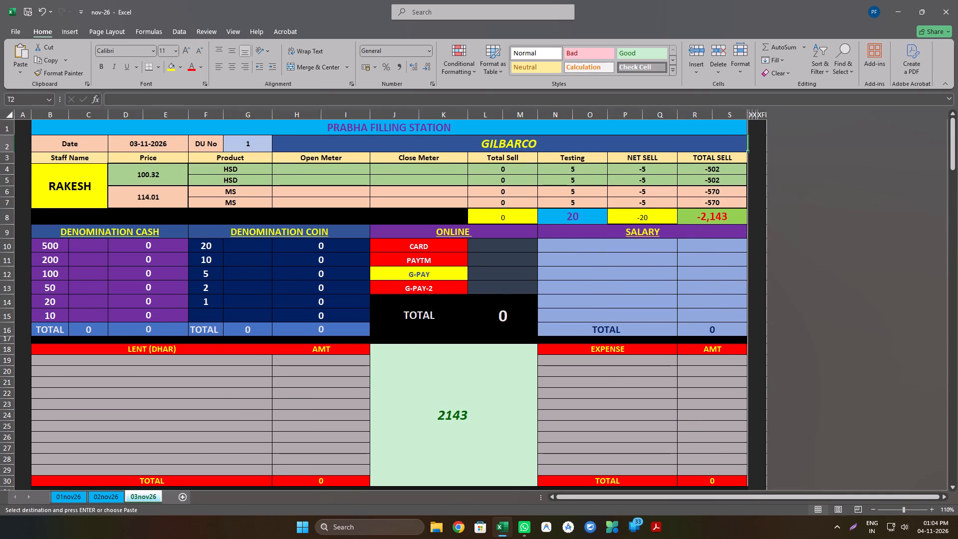
key("Down")
key("Down")
key("Down")
key("Left")
key("Left")
key("Left")
key("Left")
key("Left")
key("Left")
key("Up")
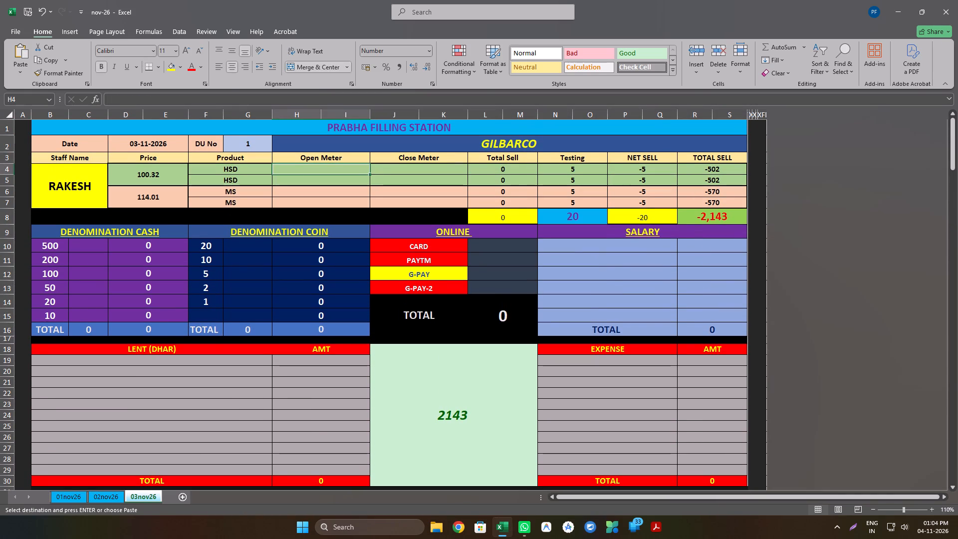
key("ctrl+v")
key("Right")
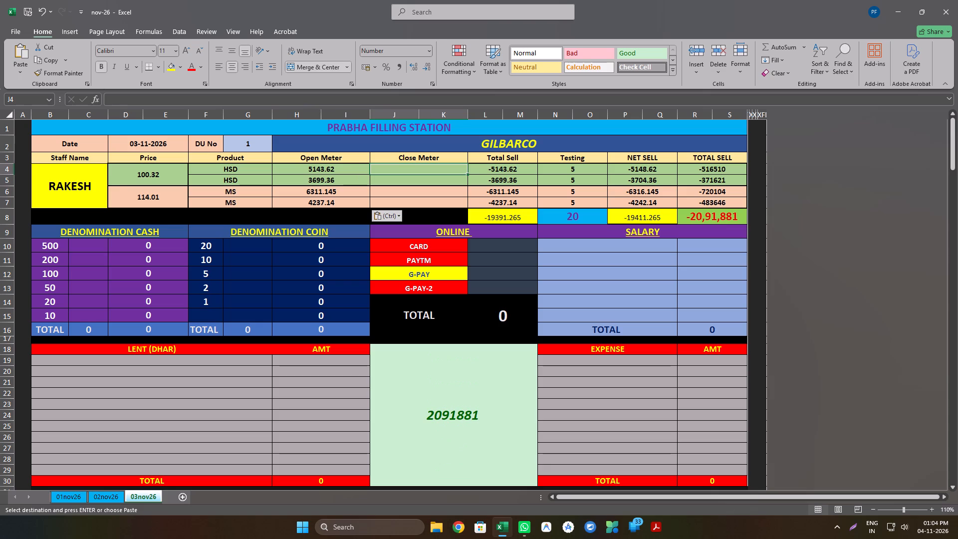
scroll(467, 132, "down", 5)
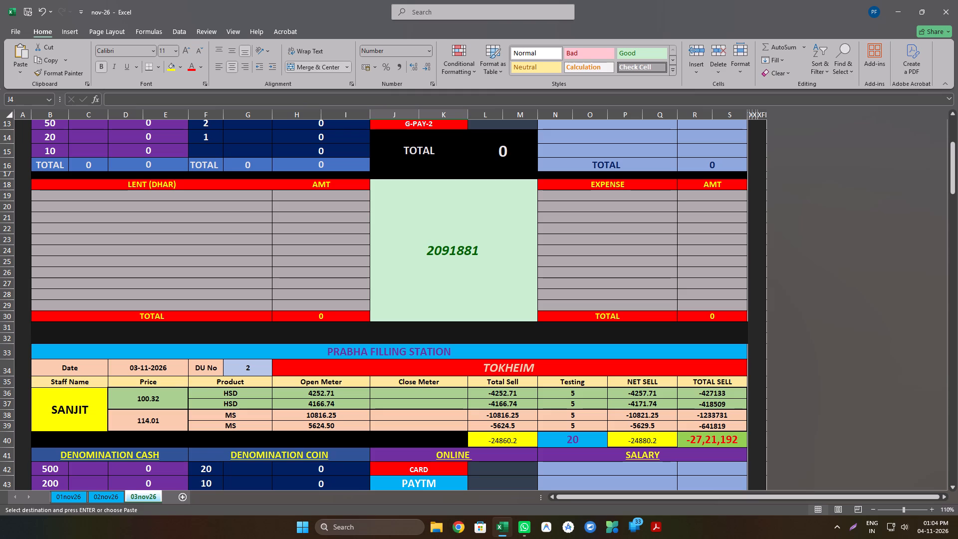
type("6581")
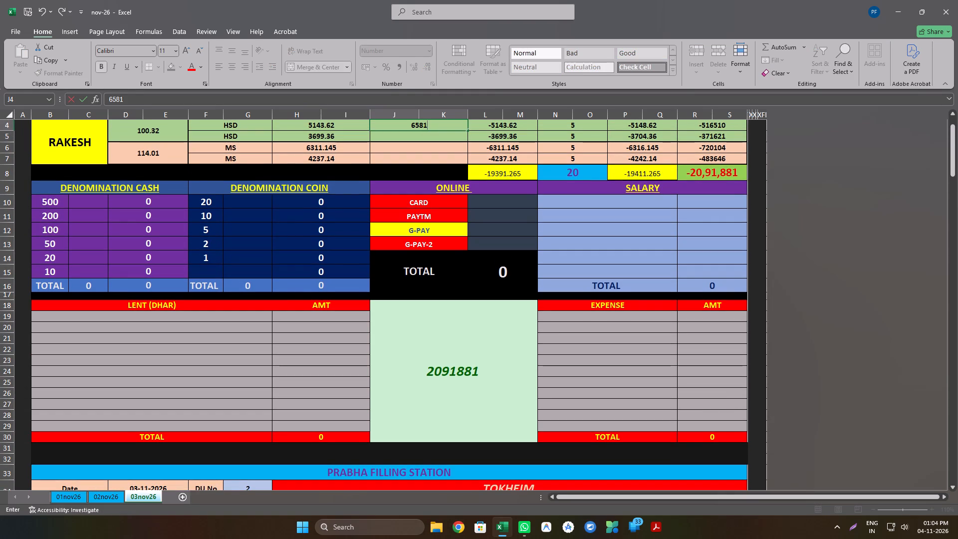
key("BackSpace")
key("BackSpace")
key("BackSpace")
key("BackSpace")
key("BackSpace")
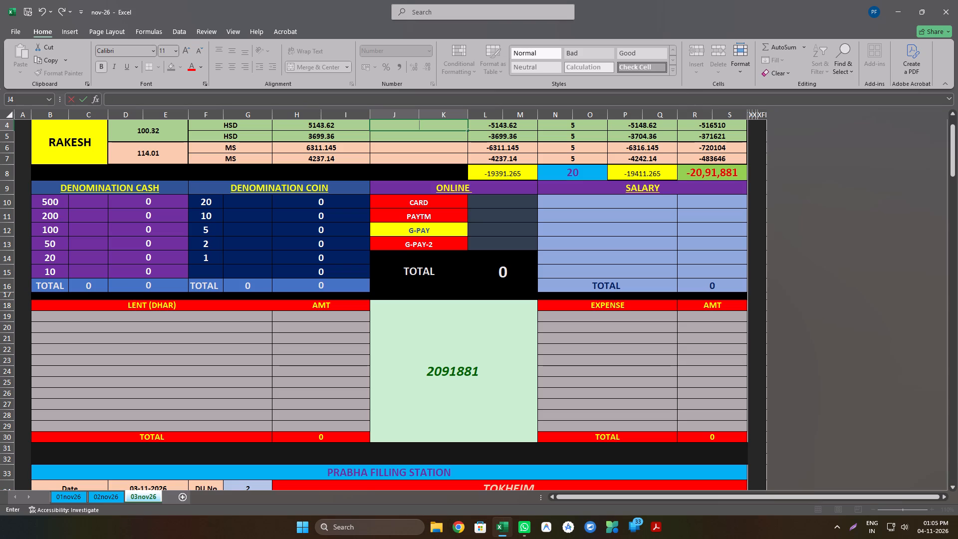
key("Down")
Enter 6581 for PAYTM and 400 for CARD in the ONLINE section of the Sanjit Tokheim block.
key("Down")
key("Down")
key("Down")
key("Down")
key("Down")
key("Right")
key("Down")
key("Down")
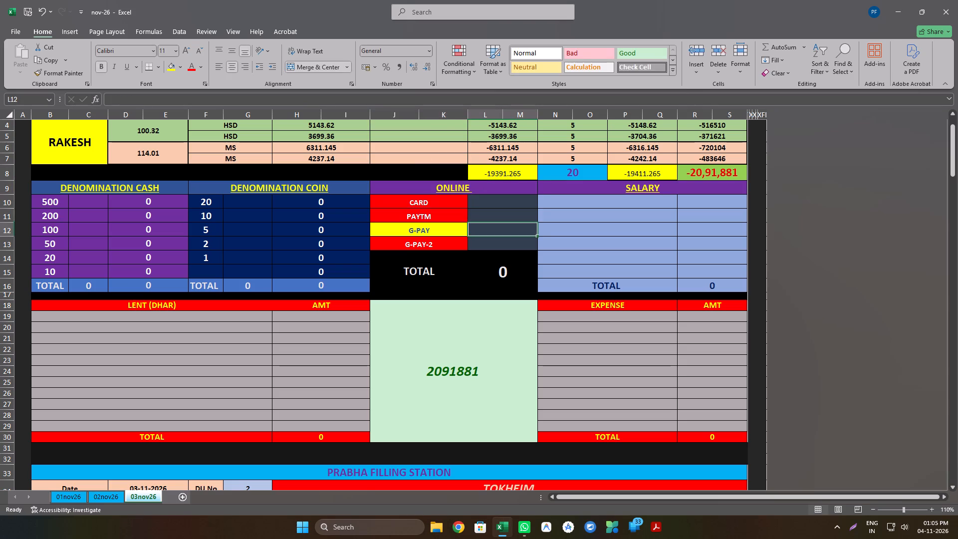
scroll(460, 216, "down", 10)
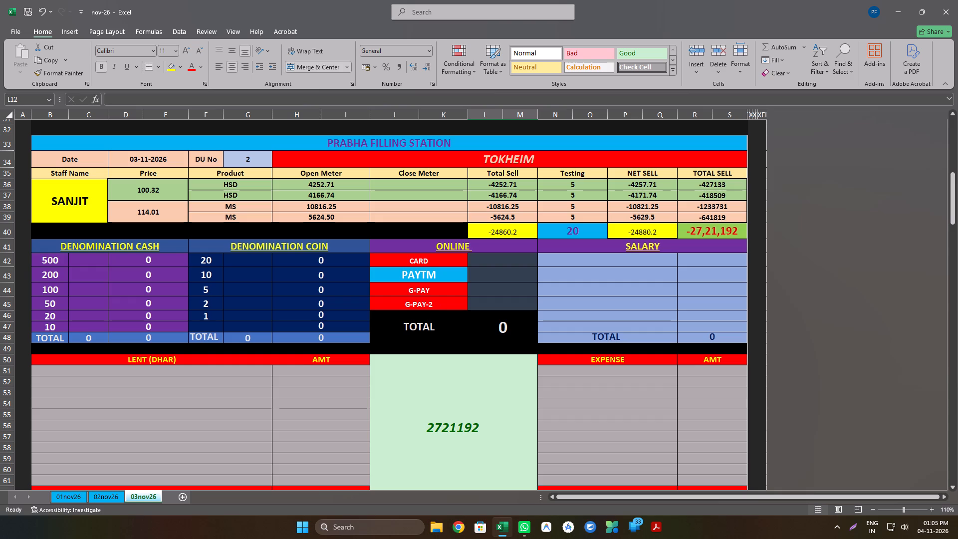
left_click(510, 273)
type("6581")
key("Return")
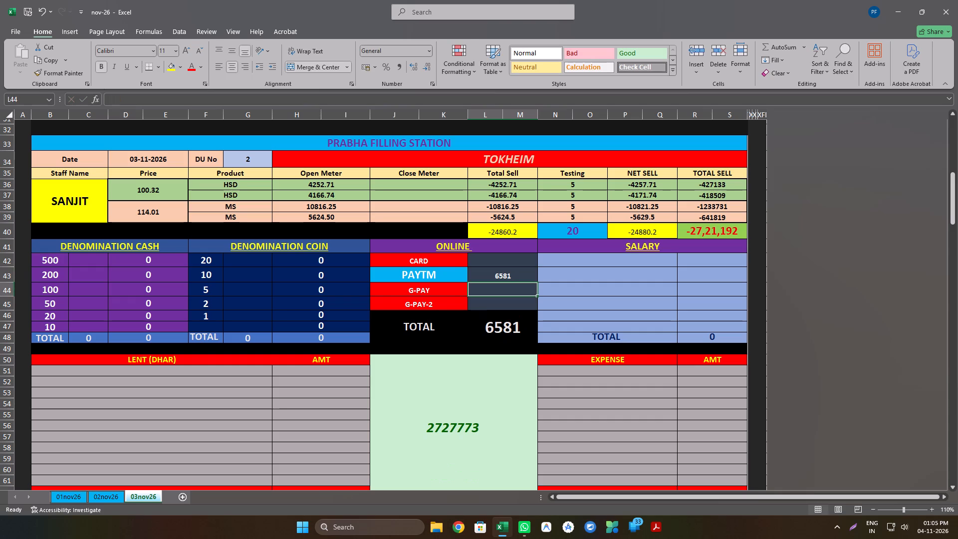
key("Up")
key("Up")
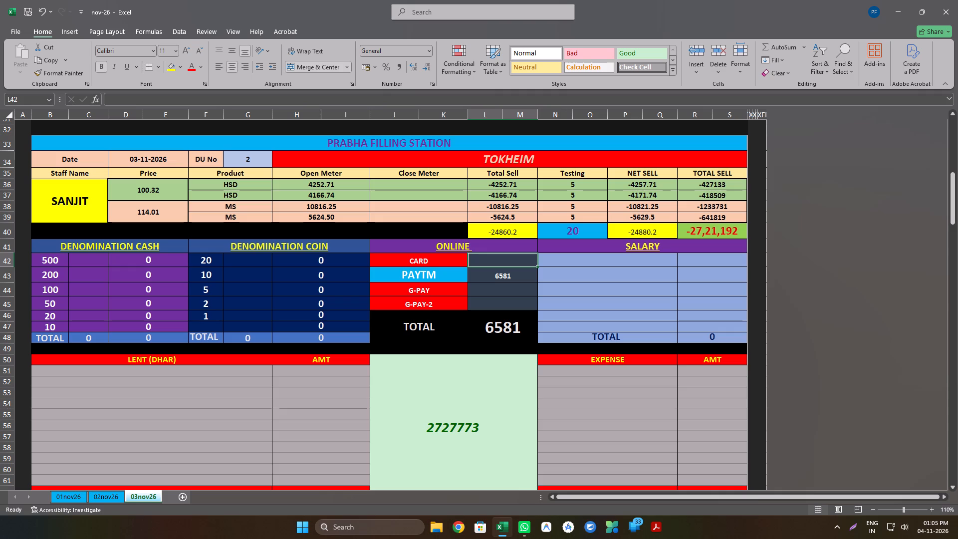
type("400")
key("Return")
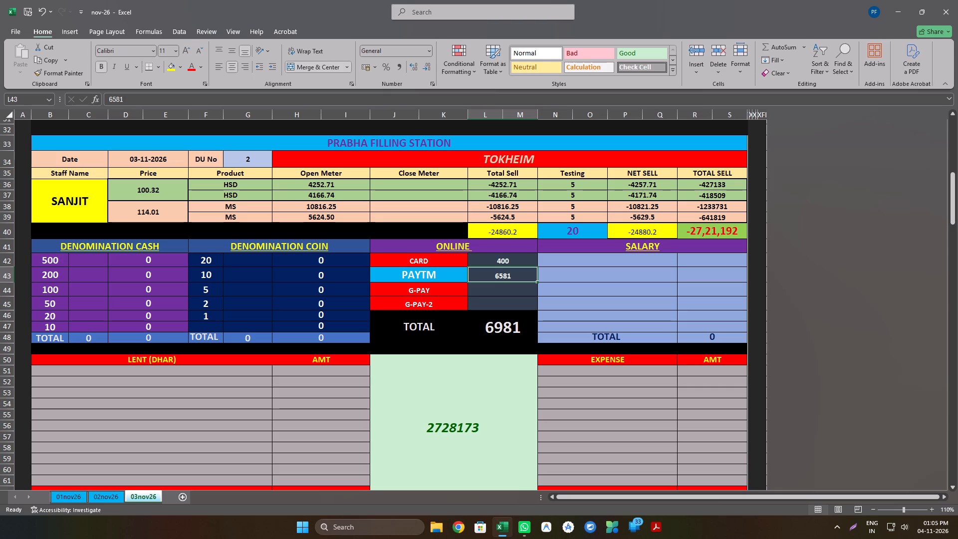
Enter the Sanjit Tokheim close meters: 4295.81 and 4231.07 for HSD, 10965.83 and 5699.95 for MS.
left_click(412, 183)
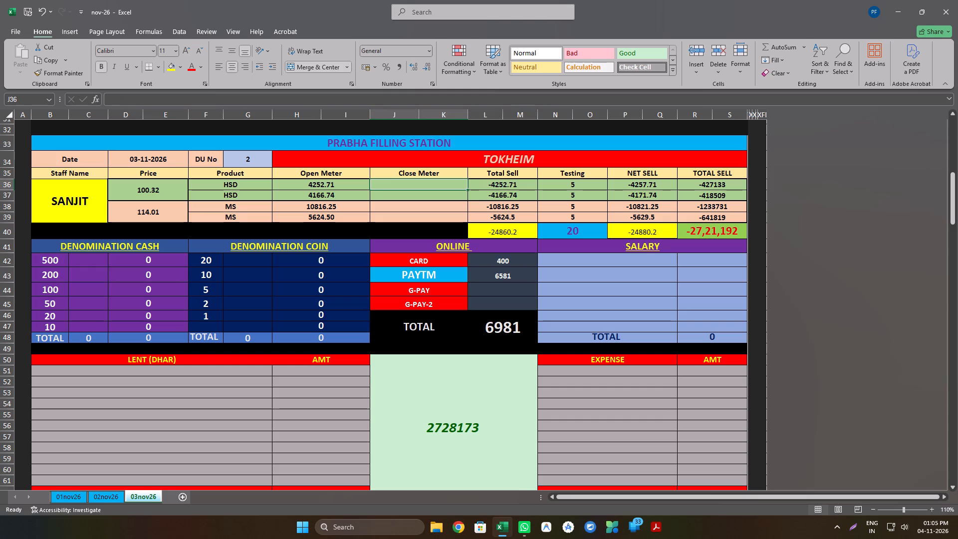
key("4")
type("295")
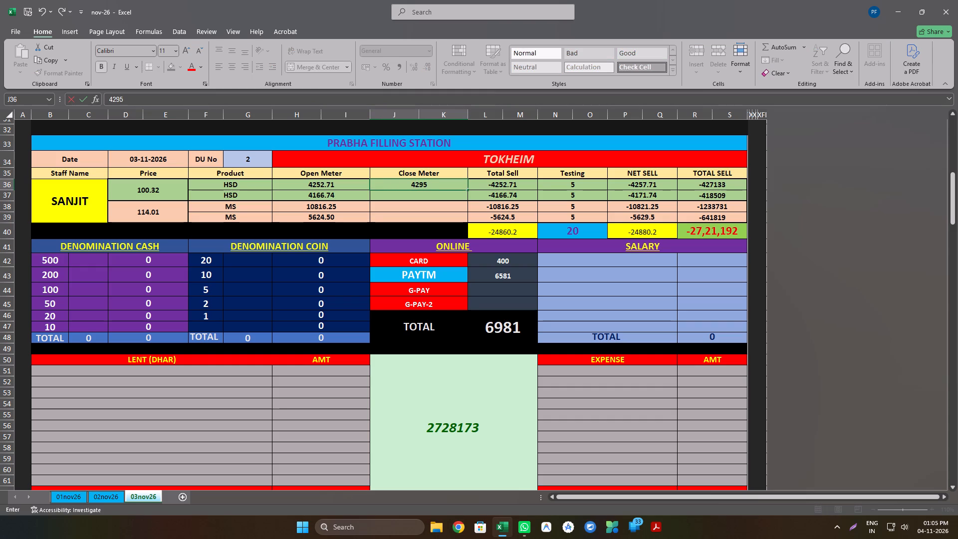
type(".81")
key("Return")
type("4231")
key("period")
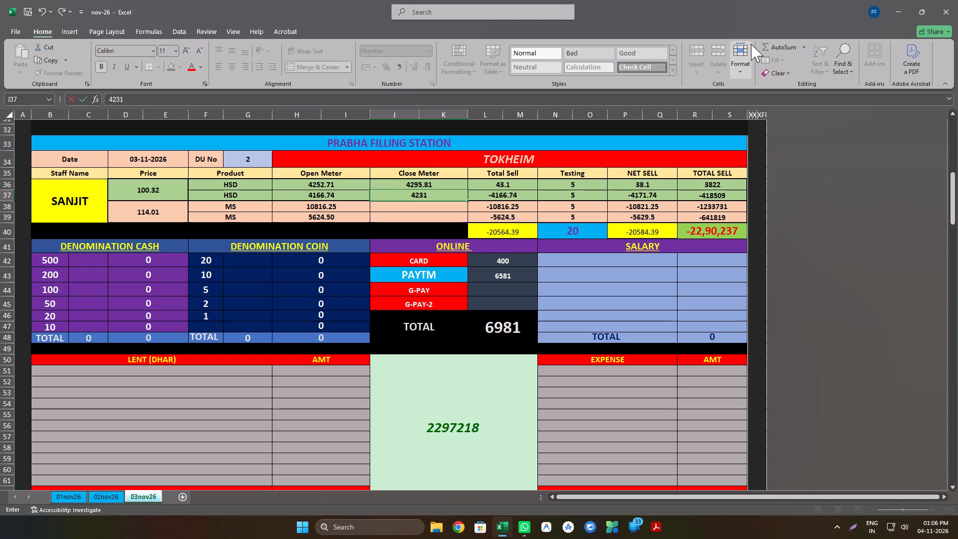
type("07")
key("Return")
type("10965")
type(".83")
key("Return")
type("5699")
type(".95")
key("Return")
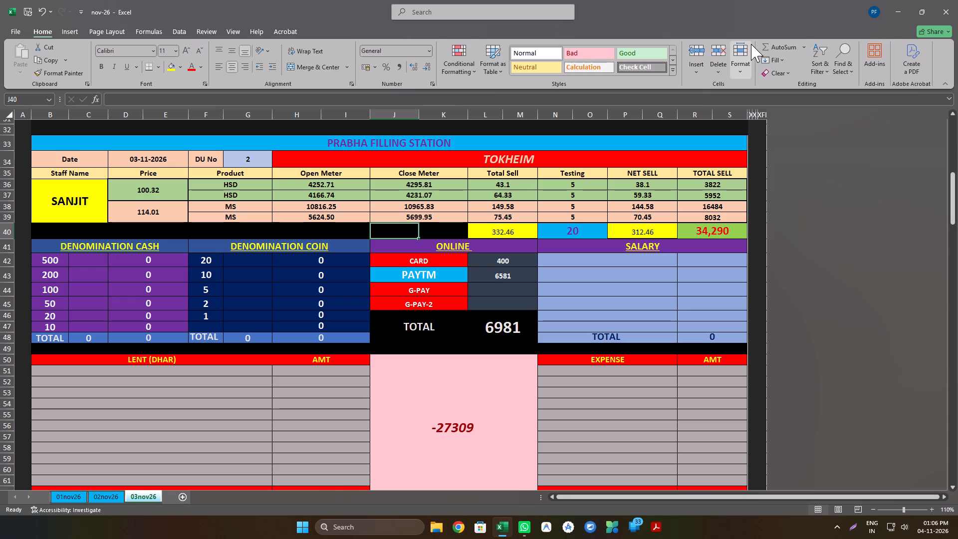
Select the count cell for 500 notes in the DENOMINATION CASH section of the Sanjit Tokheim block.
key("Down")
key("Left")
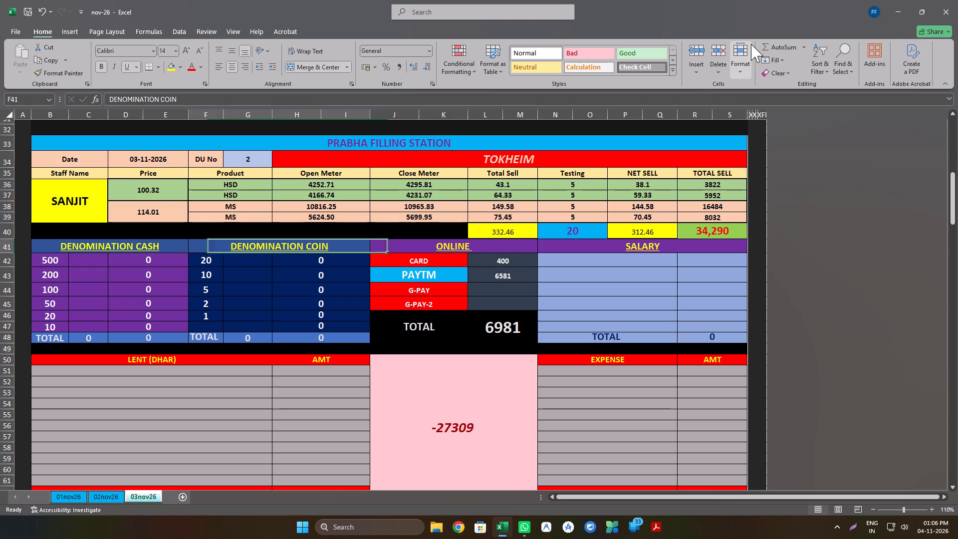
key("Down")
key("Left")
key("Down")
key("Left")
key("Left")
key("Up")
key("Left")
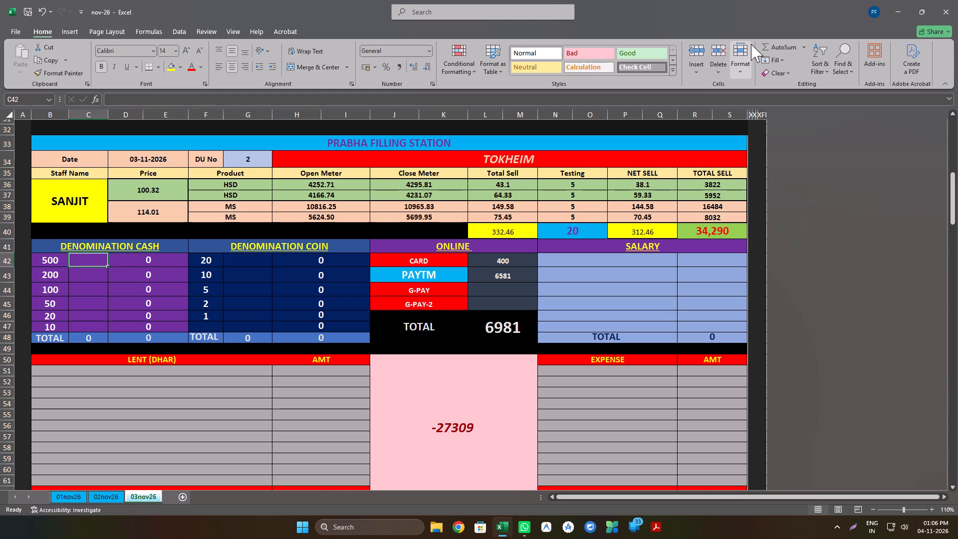
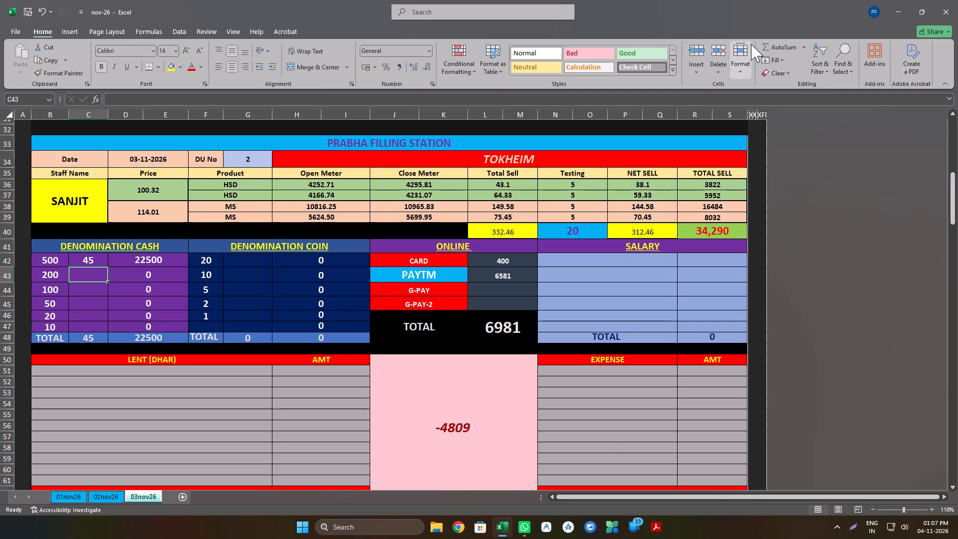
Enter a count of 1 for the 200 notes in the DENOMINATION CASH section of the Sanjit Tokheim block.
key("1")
key("Return")
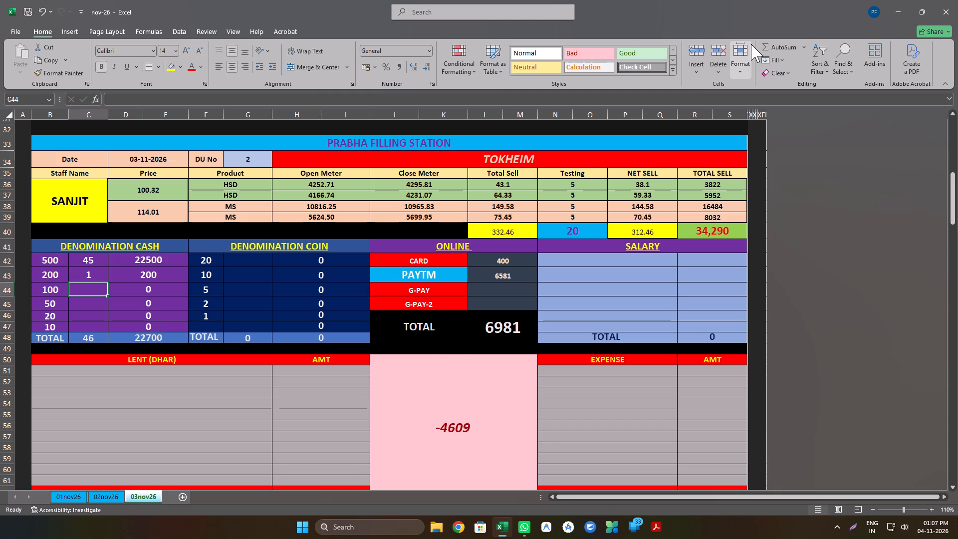
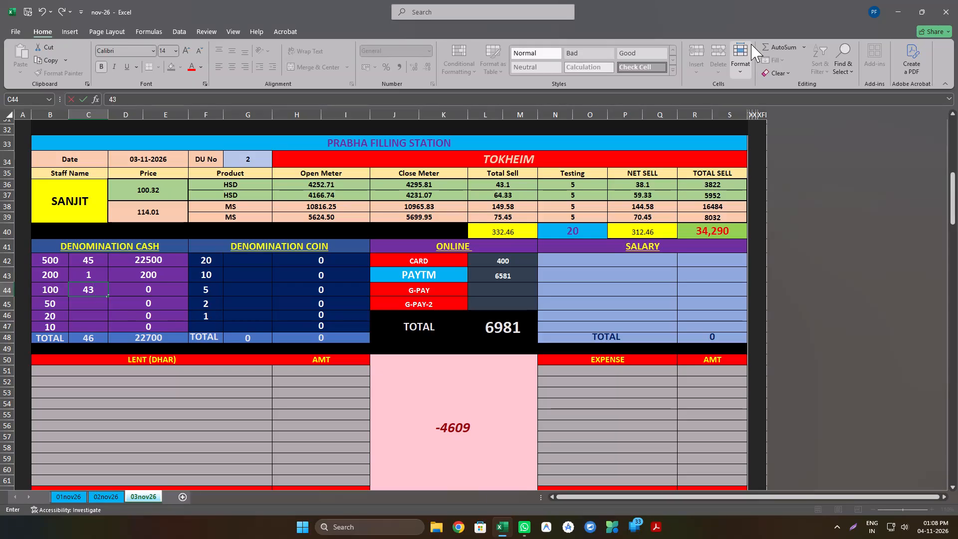
Enter counts of 43 for the 100 notes and 8 for the 50 notes in the Tokheim block's DENOMINATION CASH section.
key("Return")
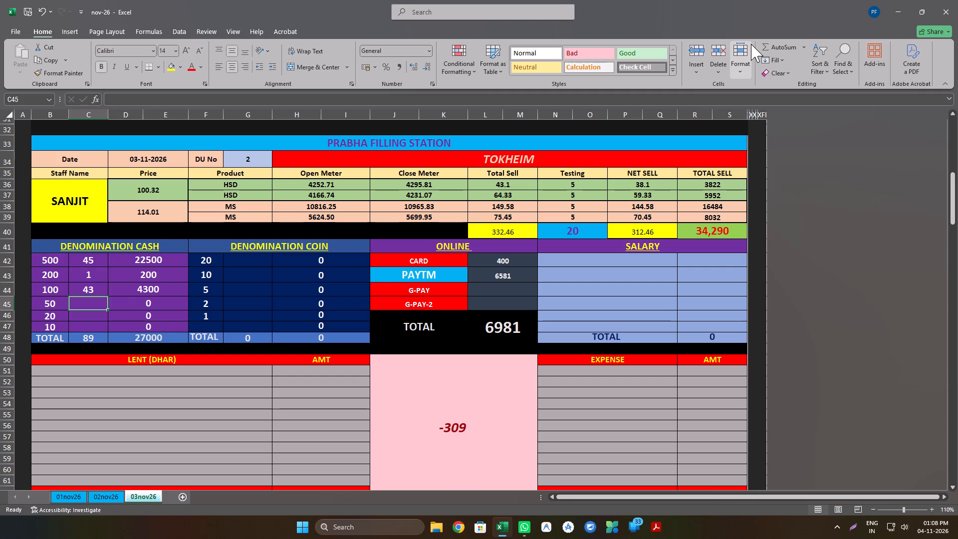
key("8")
key("Return")
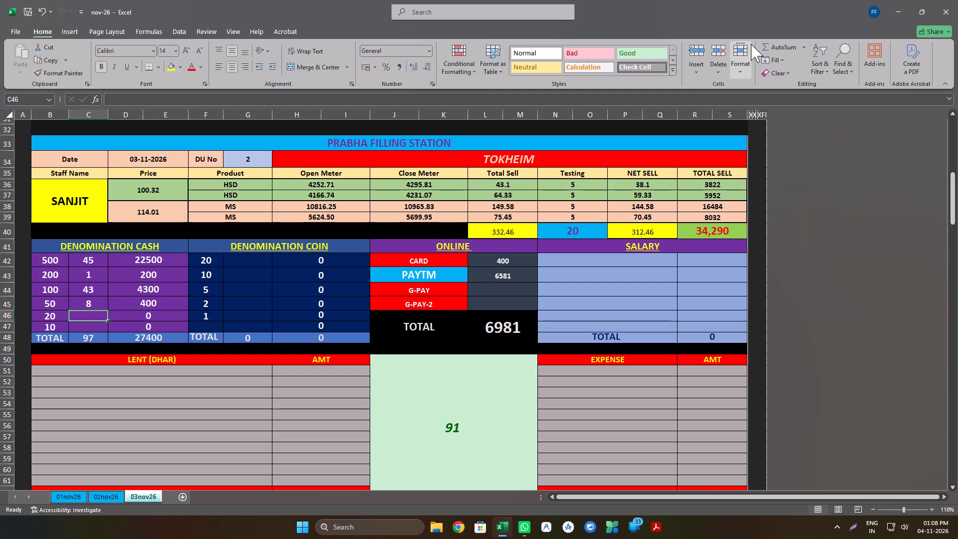
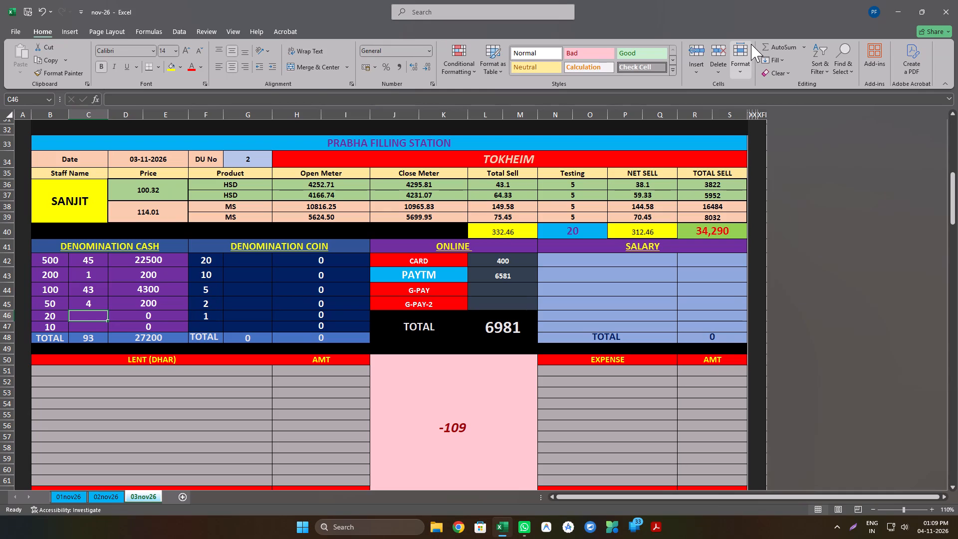
Enter a count of 3 for the 20 notes in the Tokheim block's DENOMINATION CASH section.
key("3")
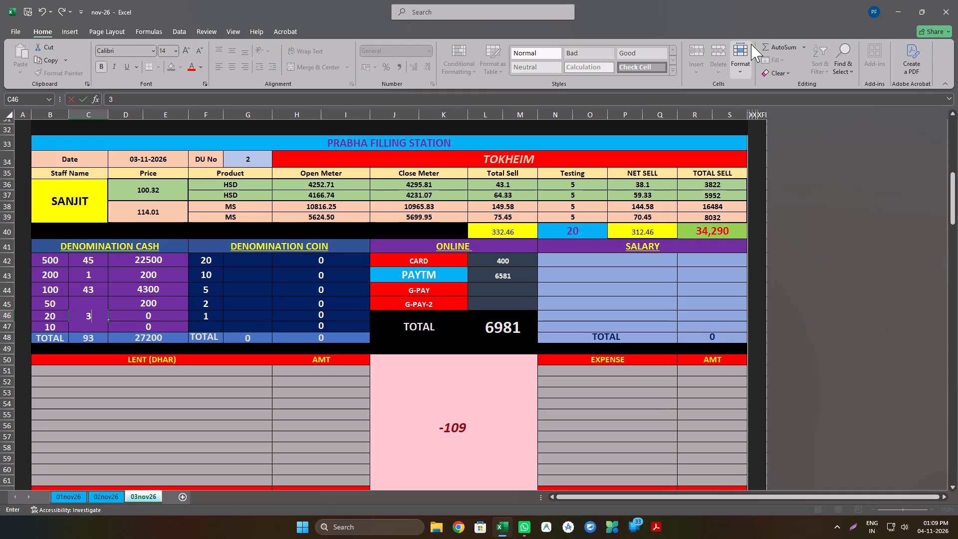
key("Right")
Fill the Tokheim block's DENOMINATION COIN counts with 1 for the 10, 1 for the 5, 2 for the 2 and 1 for the 1 coins.
key("Right")
key("Right")
key("Up")
key("Up")
key("Up")
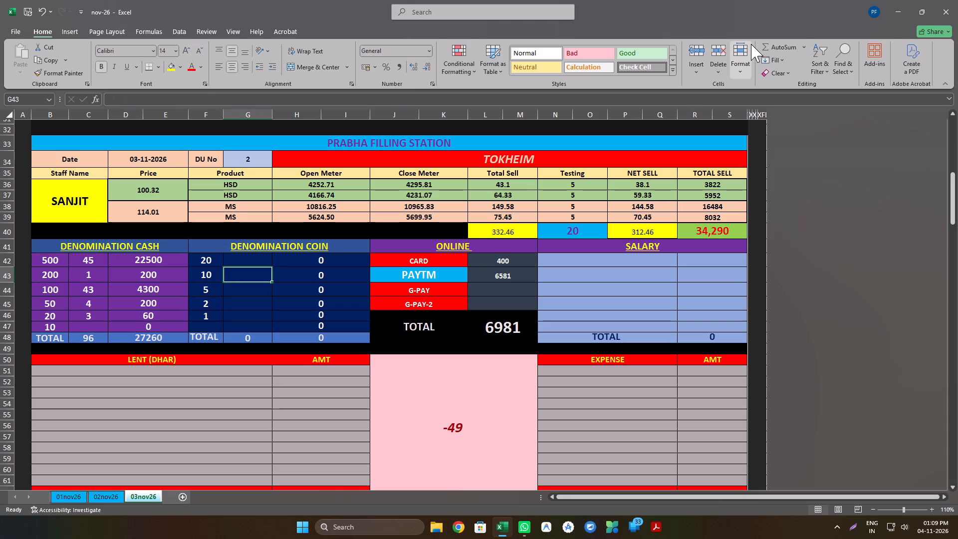
key("1")
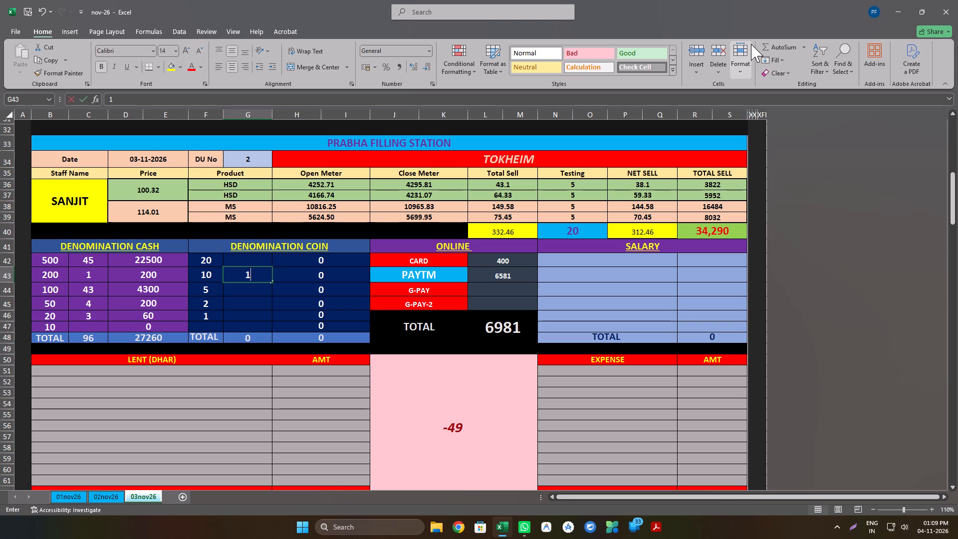
key("Return")
key("1")
key("Return")
key("2")
key("Return")
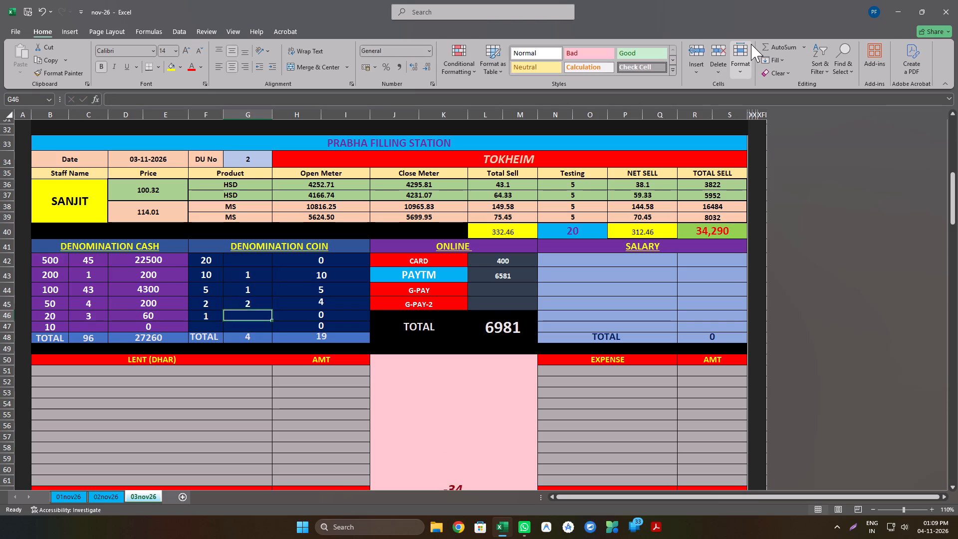
key("1")
key("Return")
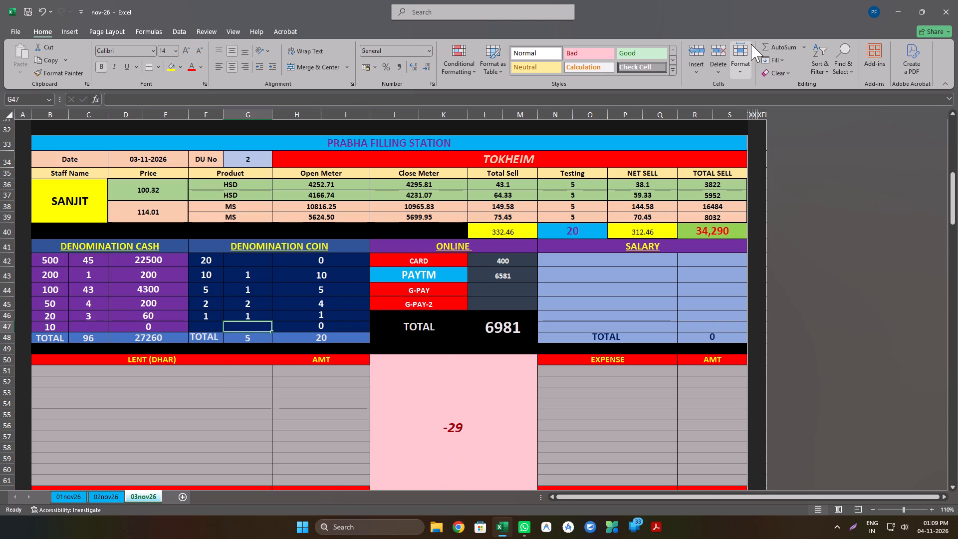
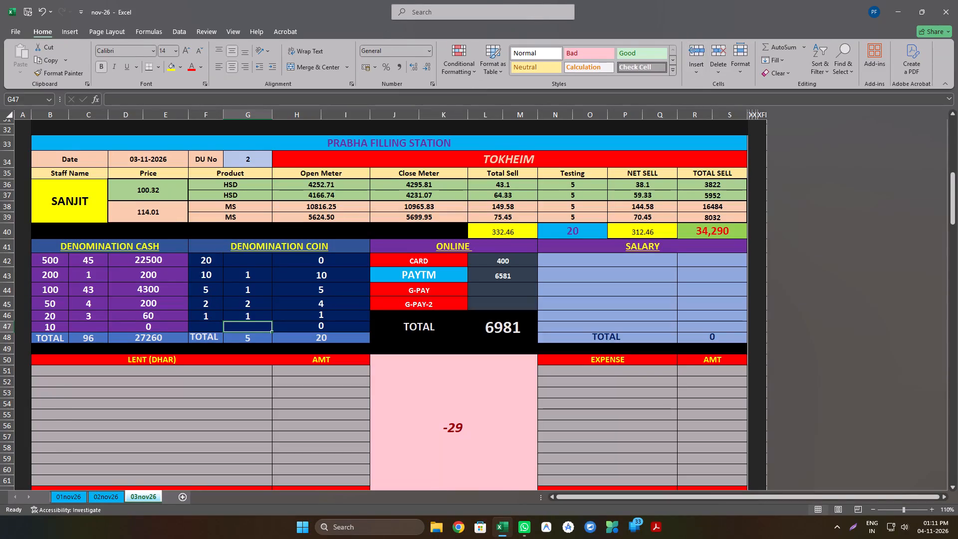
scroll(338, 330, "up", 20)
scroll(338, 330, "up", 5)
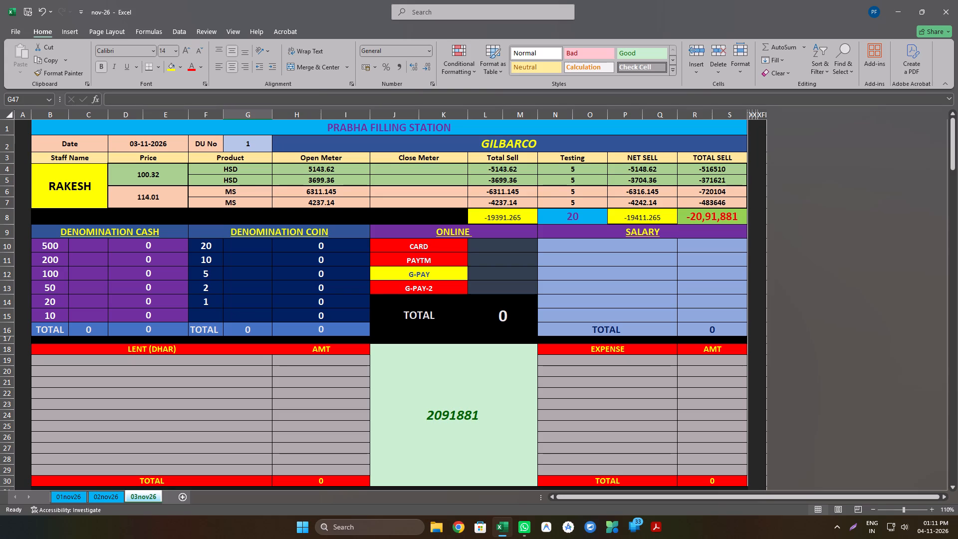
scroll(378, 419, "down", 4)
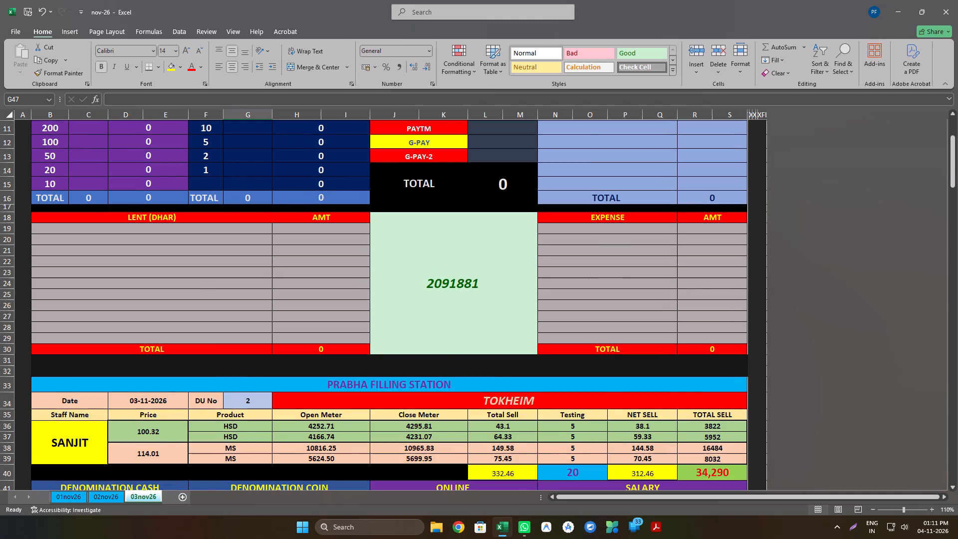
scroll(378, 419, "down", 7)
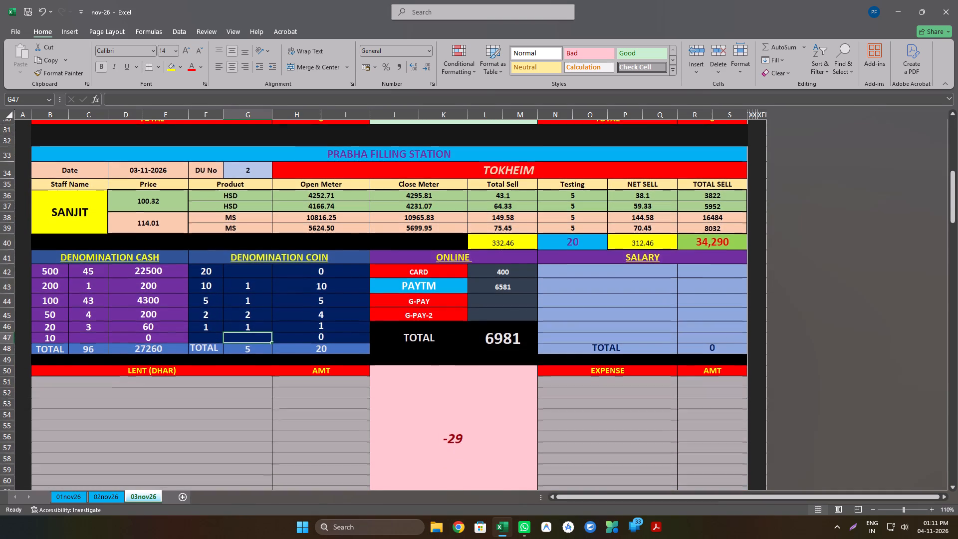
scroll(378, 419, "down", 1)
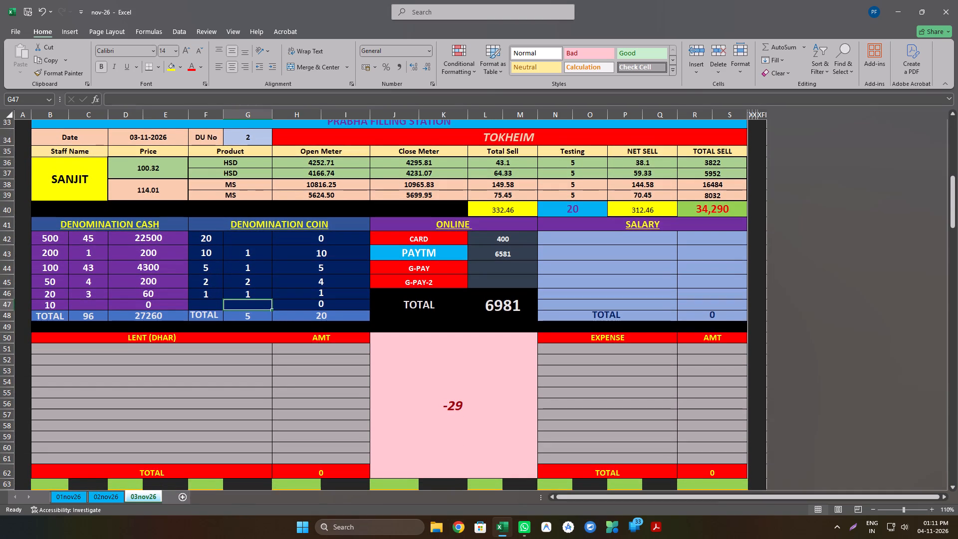
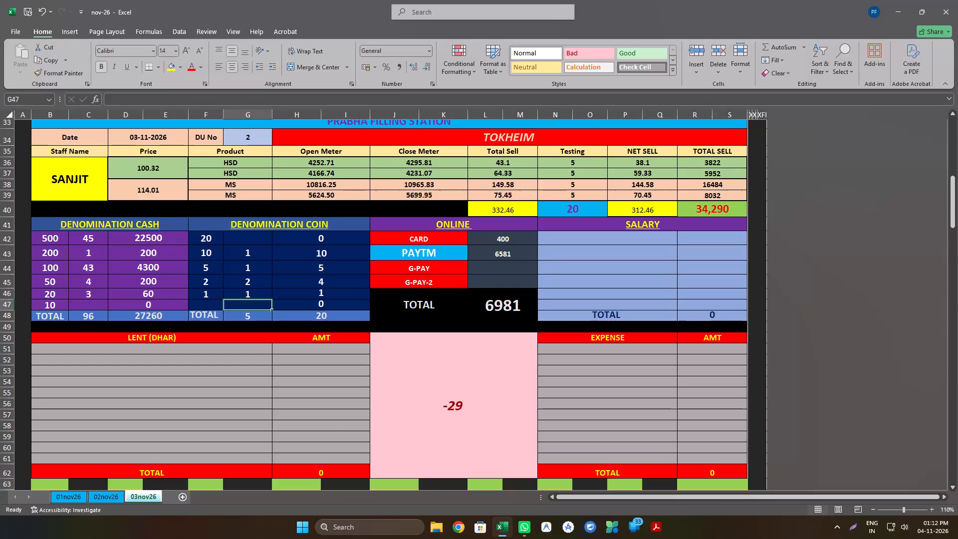
Add a first lent entry on the DU 1 (Gilbarco) sheet for BAPPI with an amount of 1000.
scroll(359, 379, "up", 16)
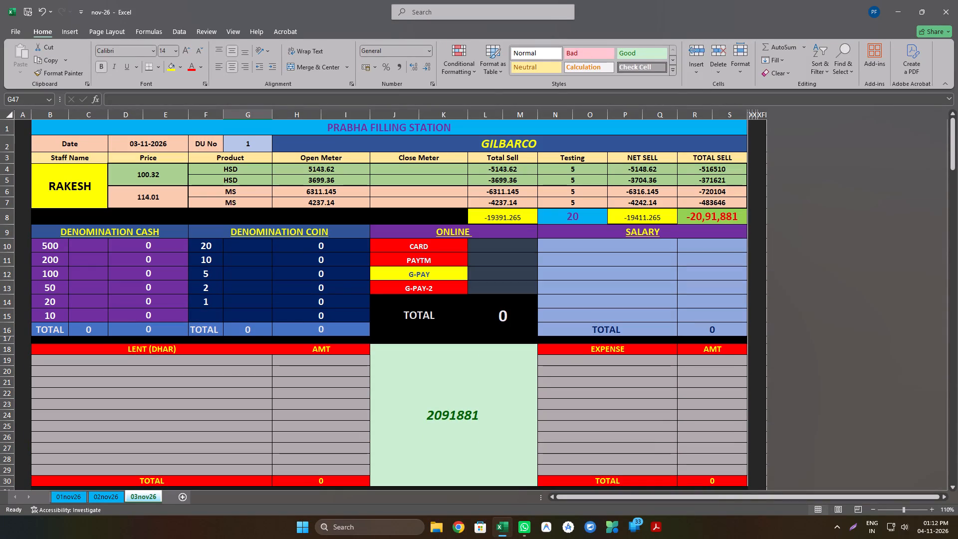
left_click(417, 172)
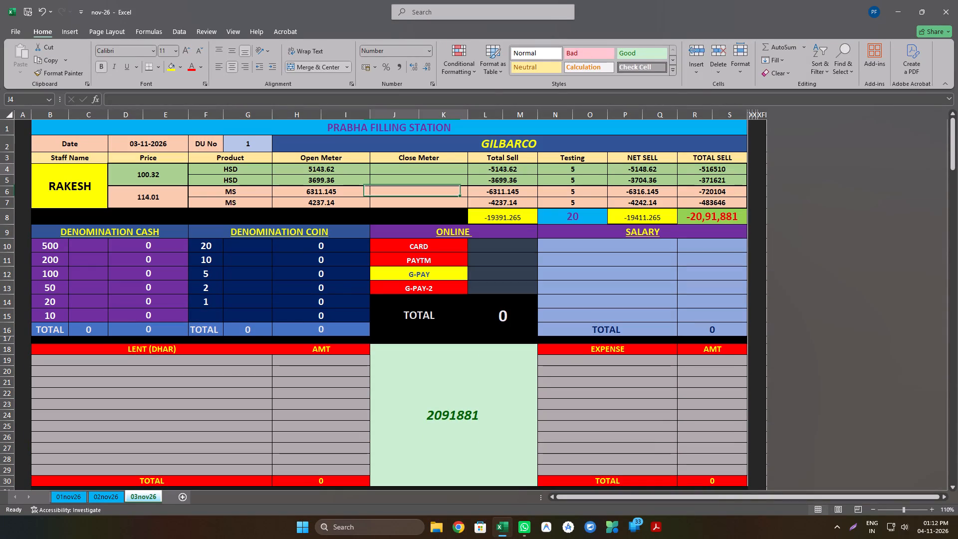
left_click(298, 362)
key("1")
key("0")
type("00")
key("Return")
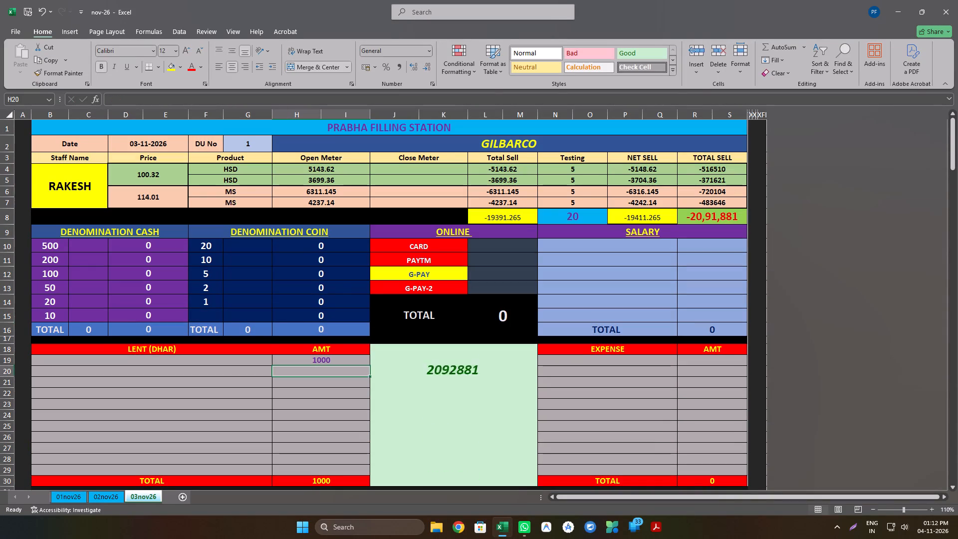
key("Up")
key("Left")
type("BA")
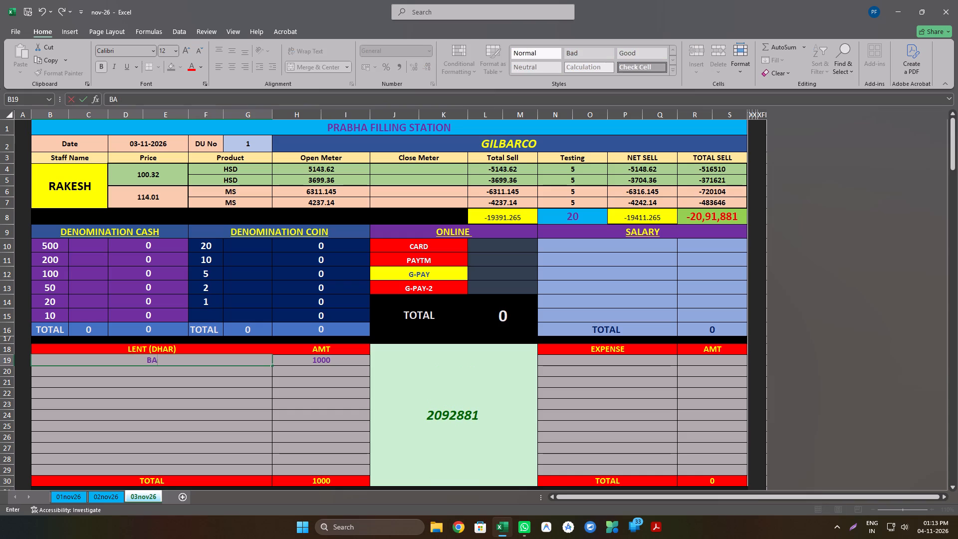
type("PP")
key("i")
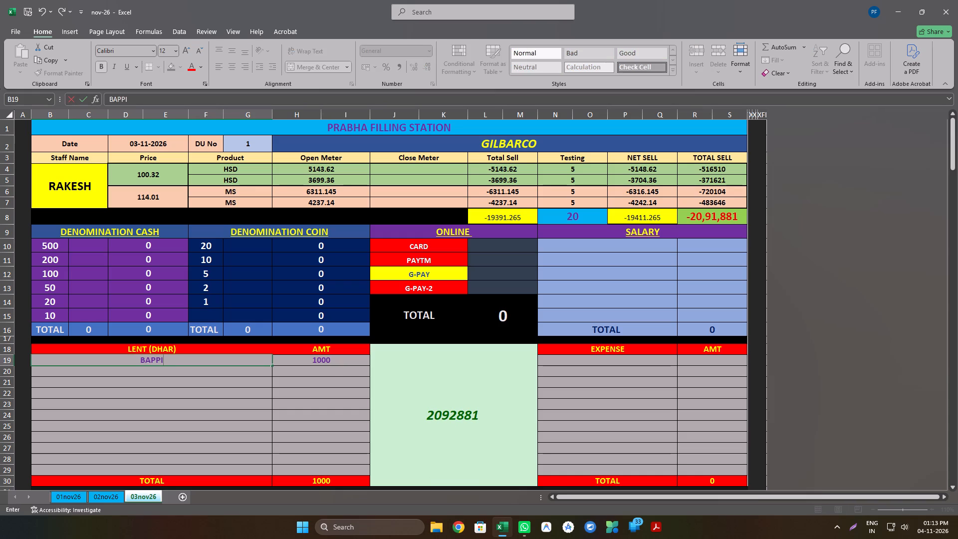
key("Right")
key("Right")
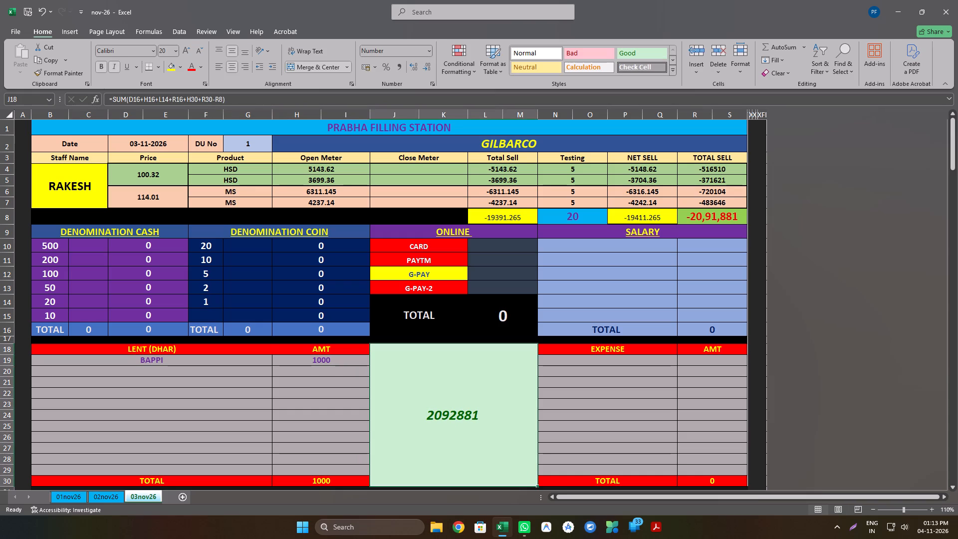
Change BAPPI's lent amount on the DU 1 sheet to 1003.
key("Left")
type("100")
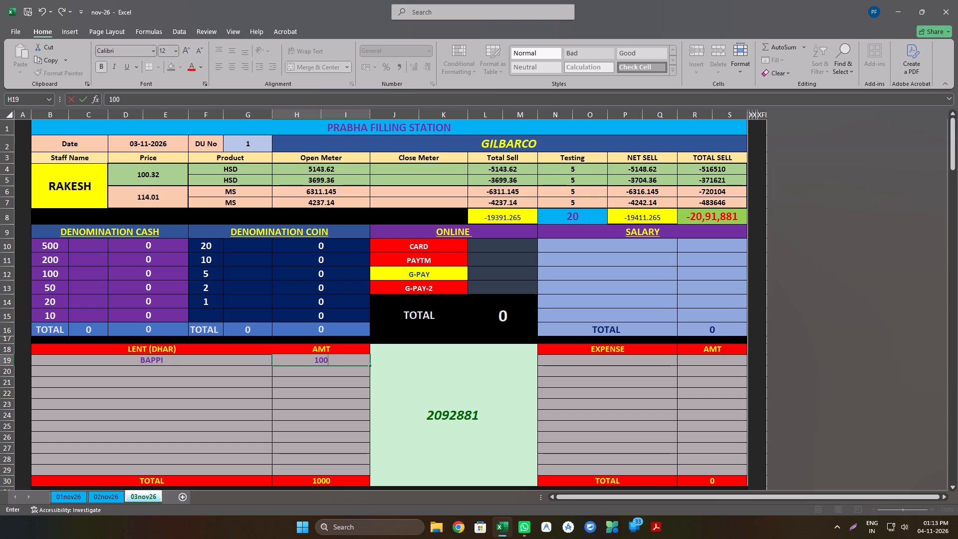
type("03")
key("BackSpace")
key("BackSpace")
key("3")
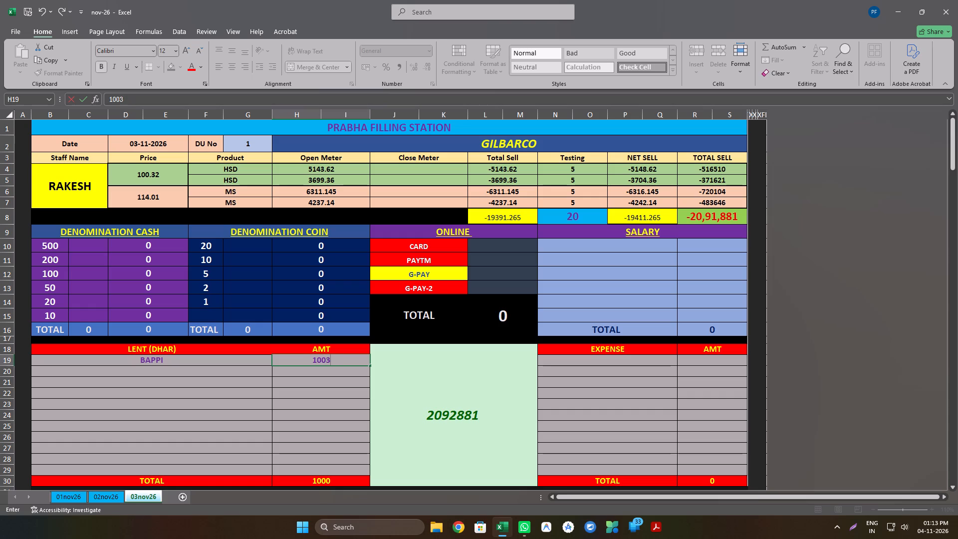
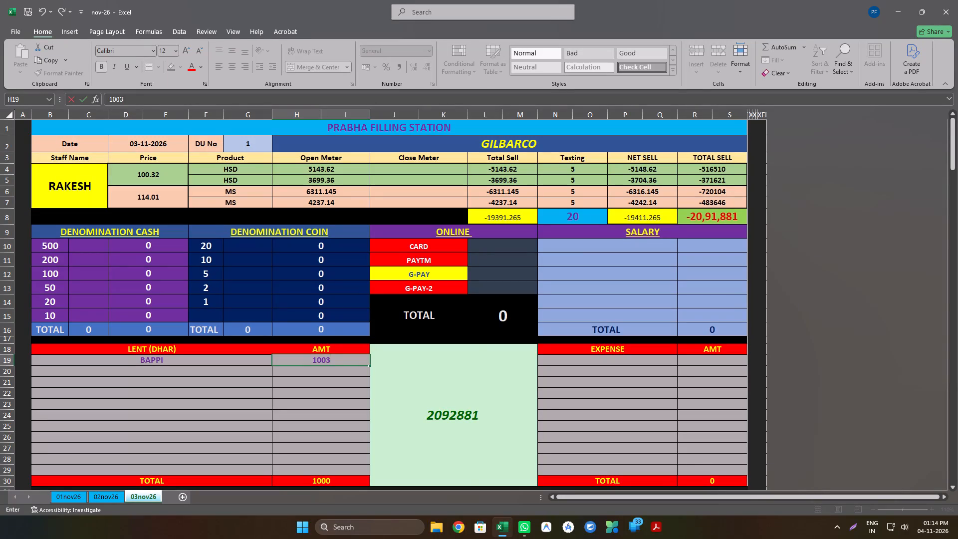
Enter the DU 1 close meter readings: 5271.13 and 3791.68 for HSD, 6497.475 and 4266.12 for MS.
left_click(407, 170)
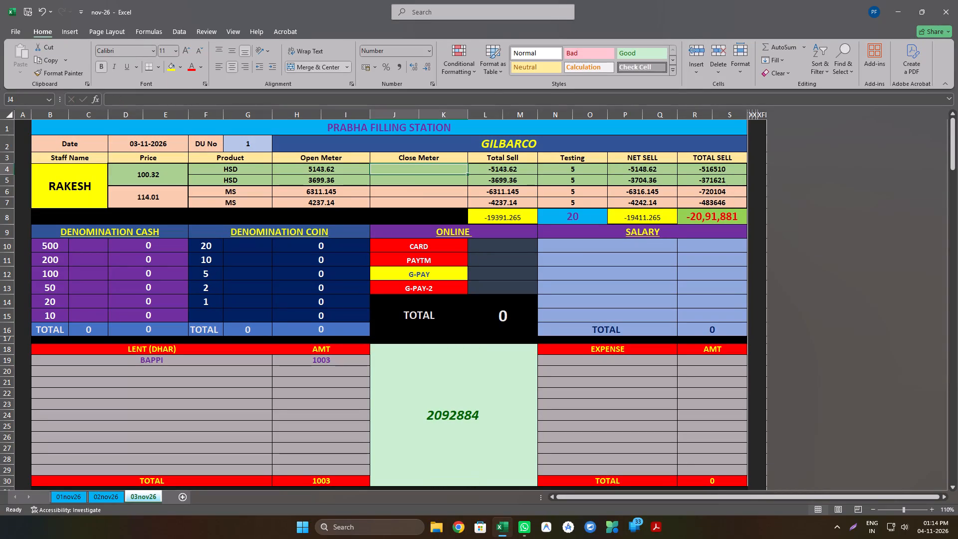
type("5271.13")
key("Return")
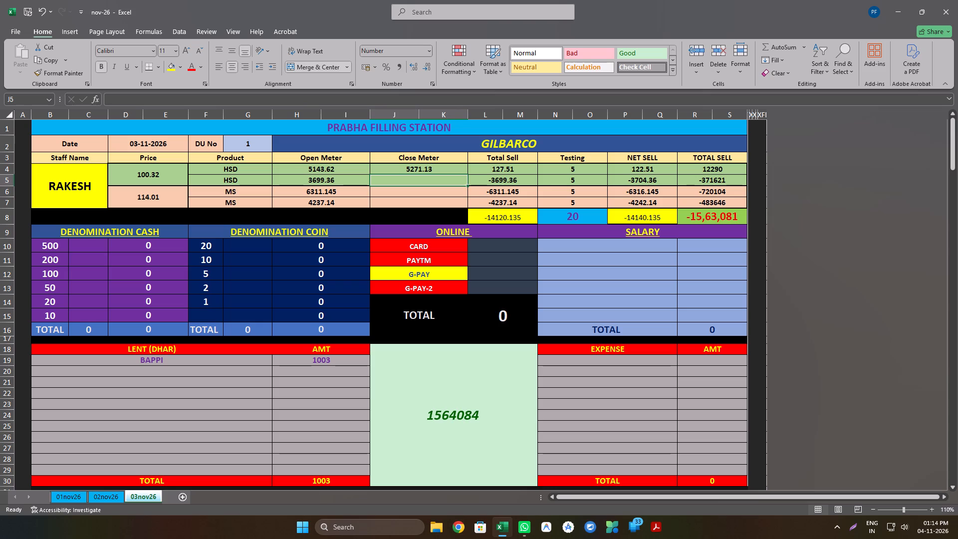
type("37")
type("91.68")
key("Return")
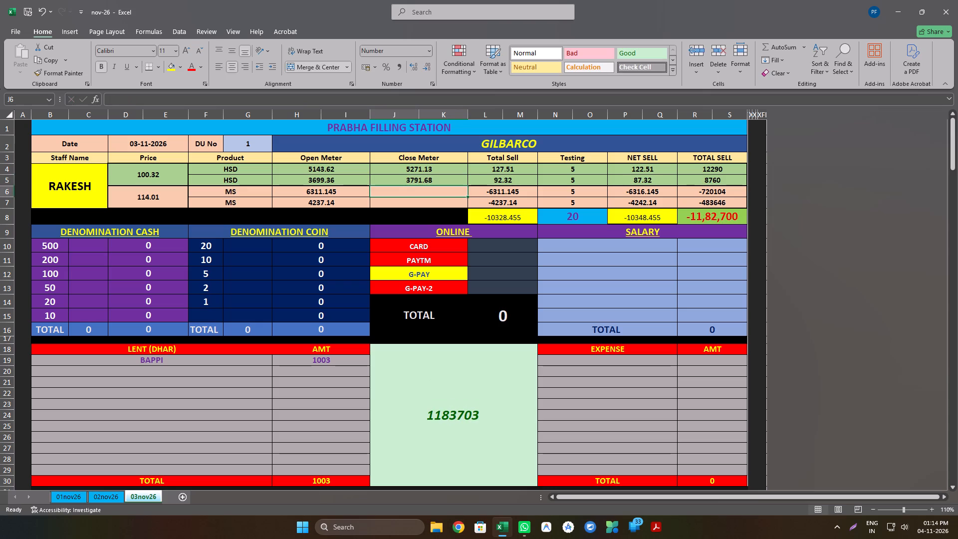
type("6497.475")
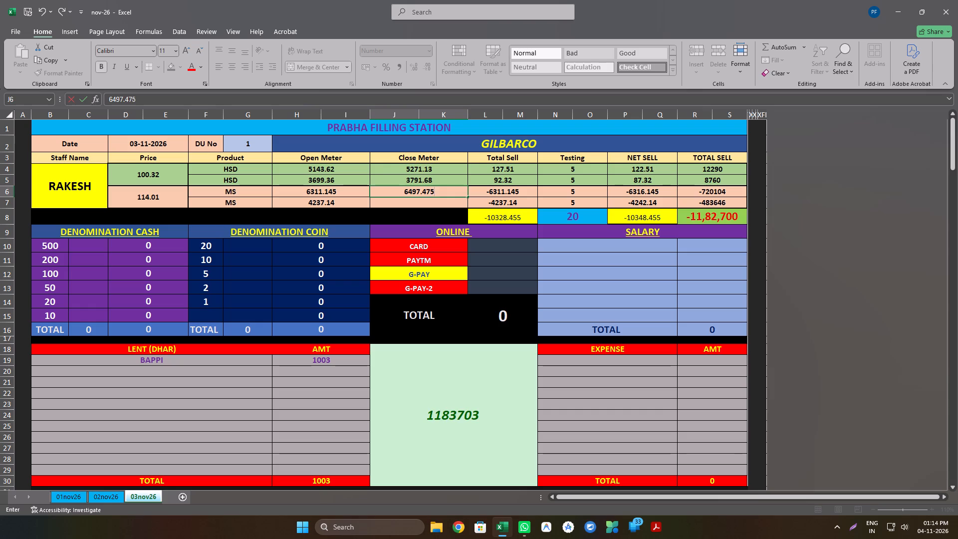
key("Return")
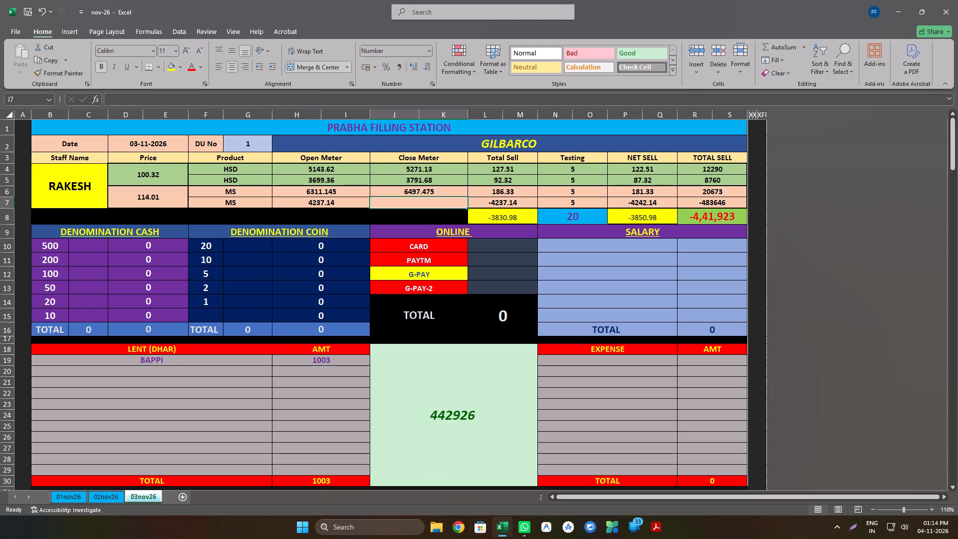
type("42")
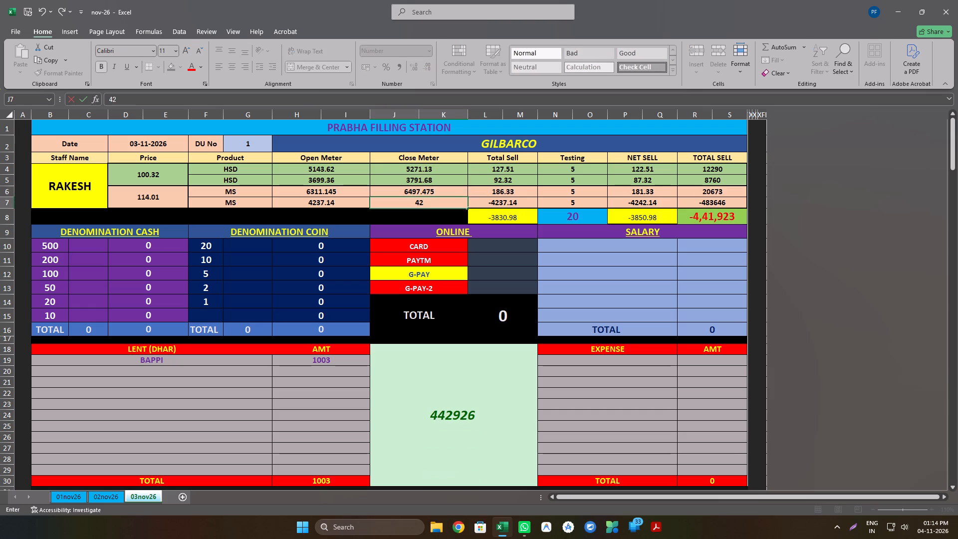
type("66.12")
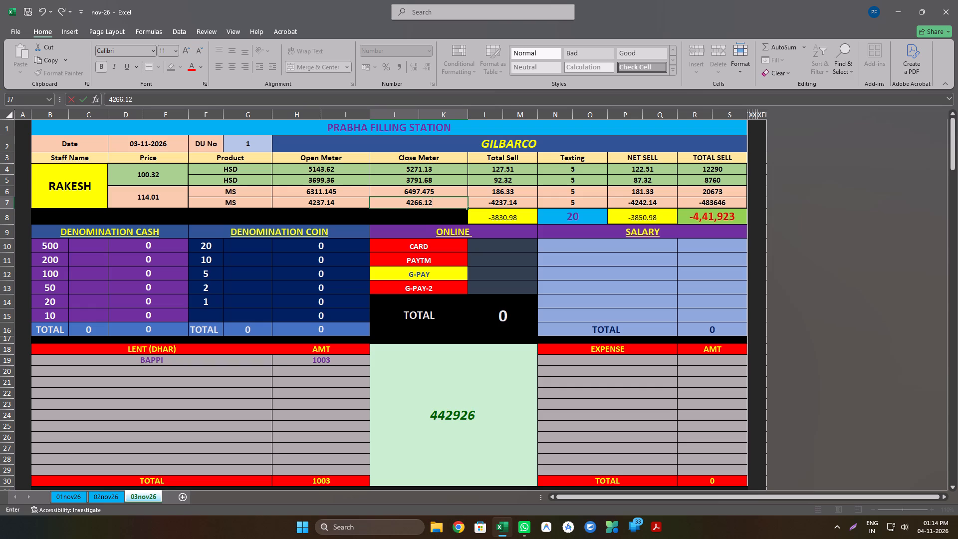
key("Return")
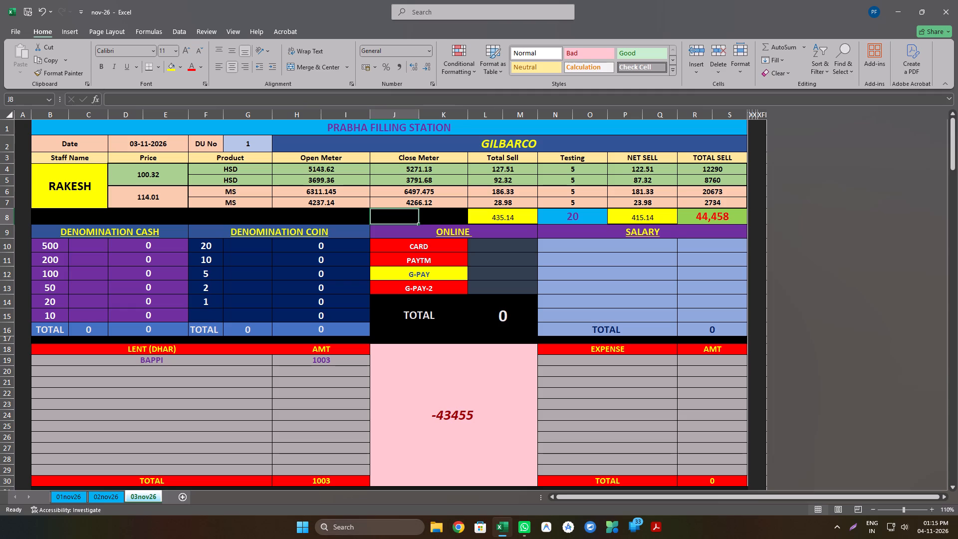
Begin the DU 1 cash denomination entries at the count for 500 notes.
left_click(85, 248)
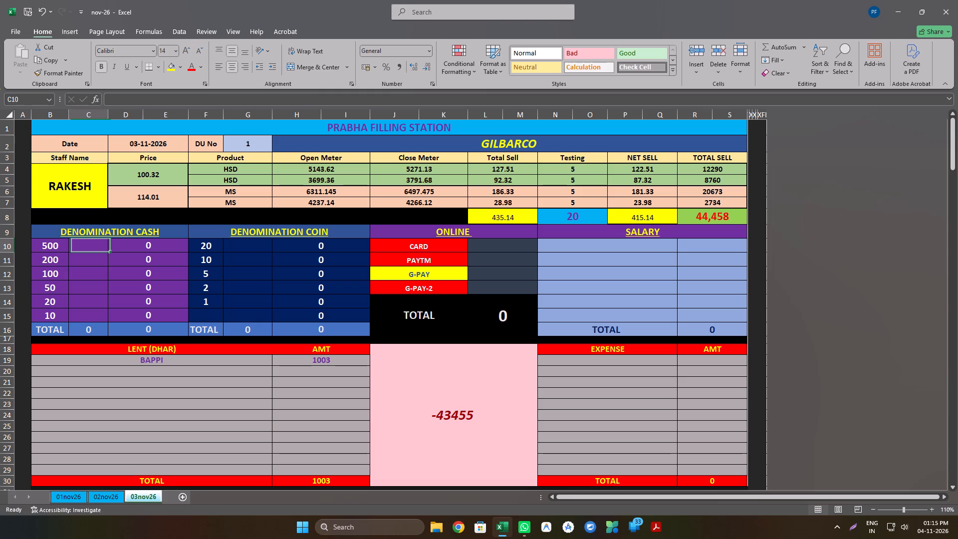
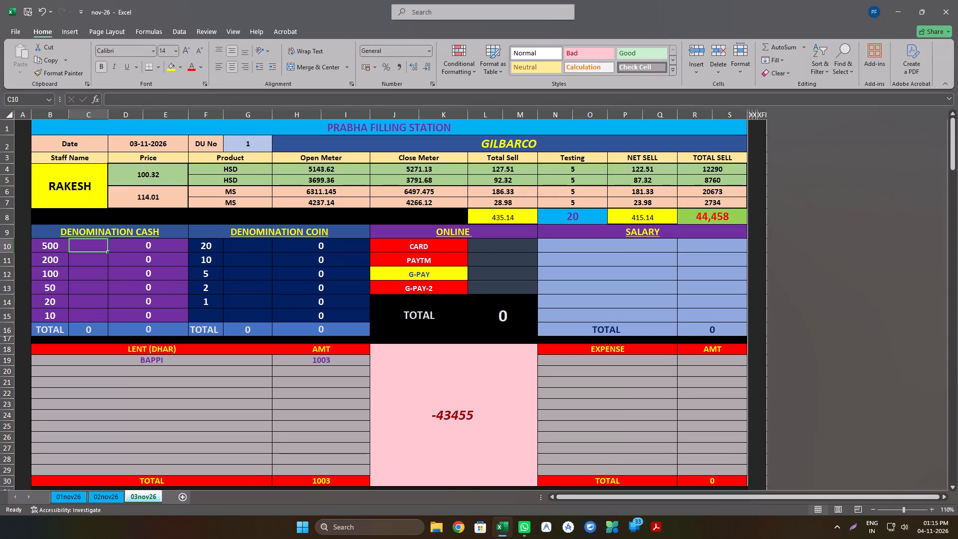
Enter 12916 as the G-PAY amount in the DU 1 online collections.
left_click(515, 272)
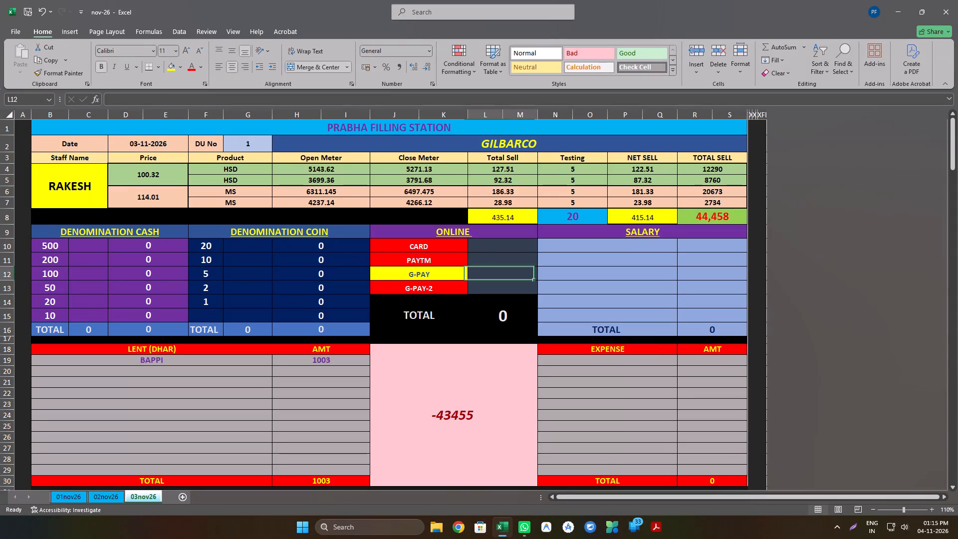
key("1")
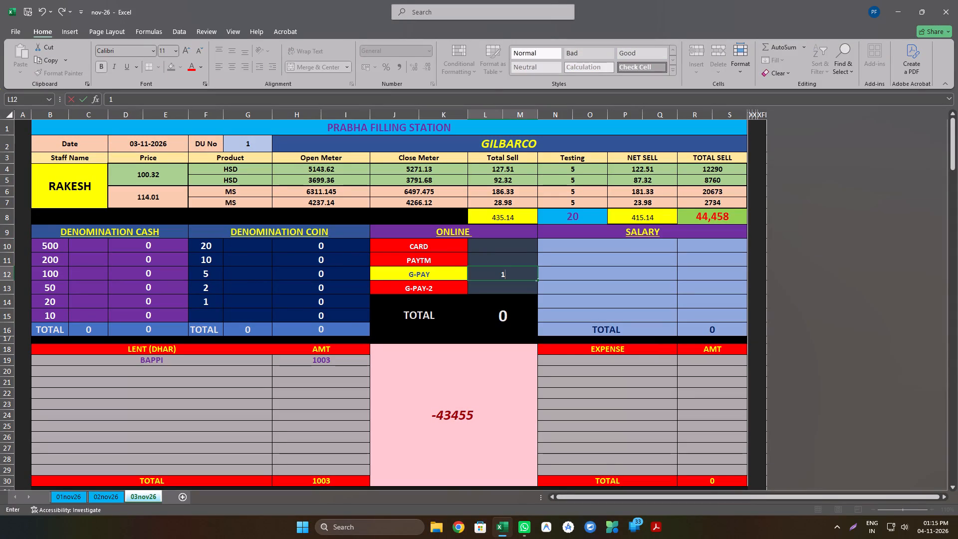
key("2")
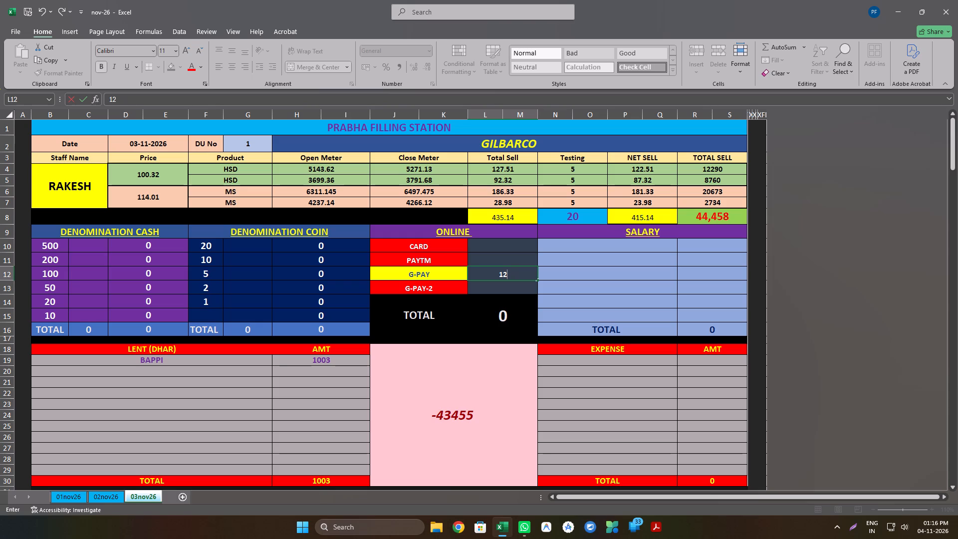
type("916")
key("Return")
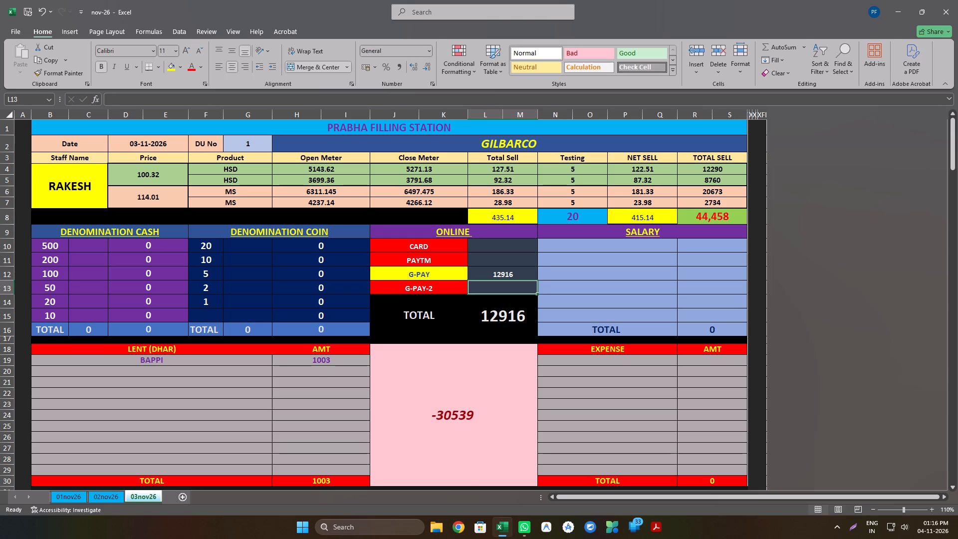
Enter a count of 43 for the 500 notes in the DU 1 cash denominations.
double_click(108, 246)
double_click(95, 246)
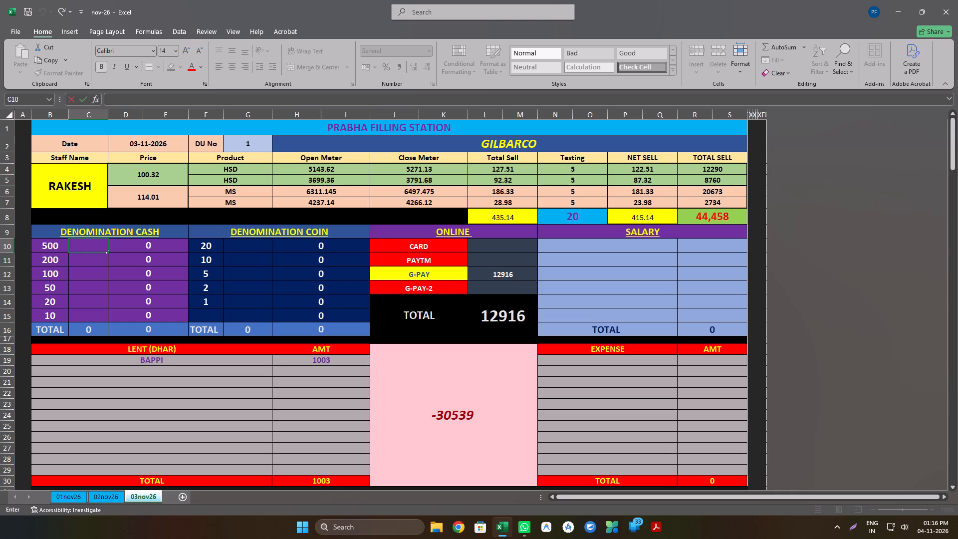
type("43")
key("Return")
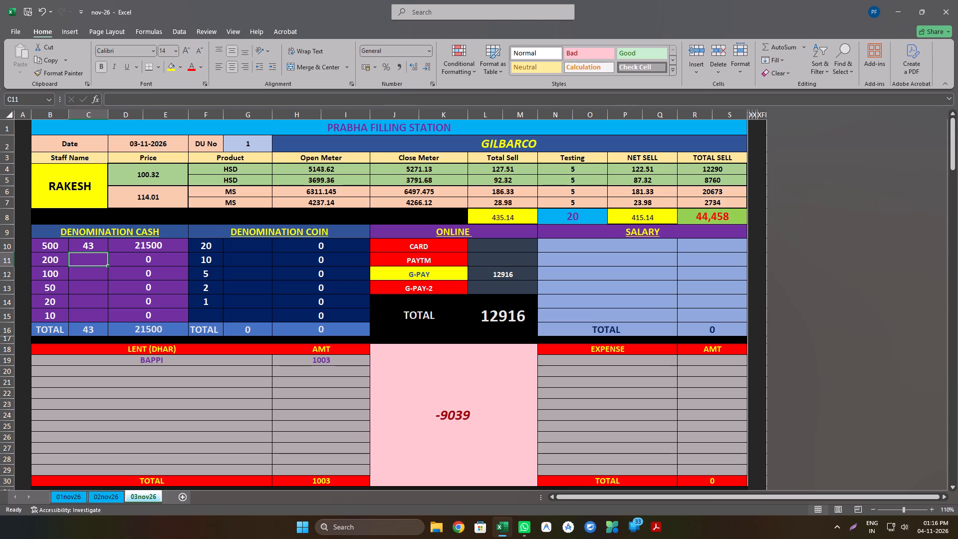
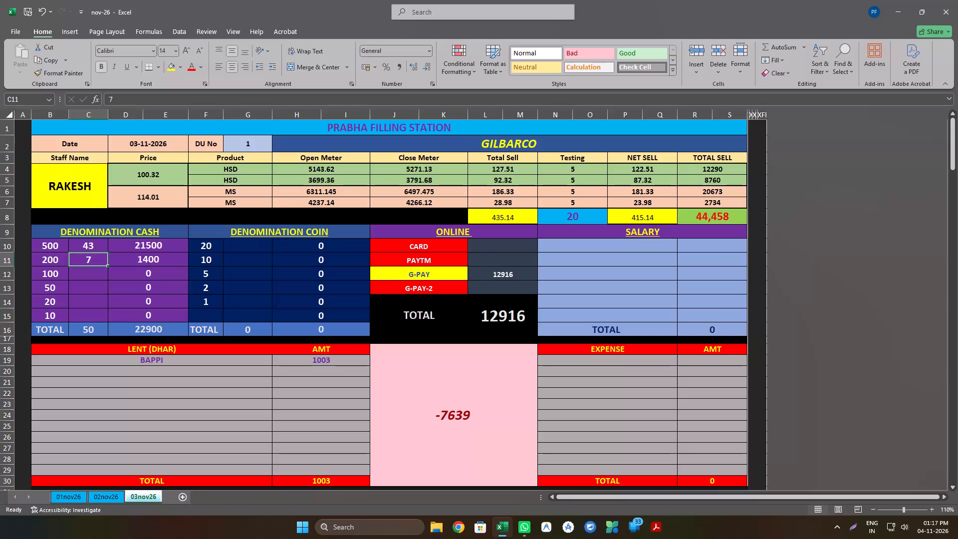
Set the count of 200 notes to 8 in the DU 1 cash denominations.
key("8")
key("Return")
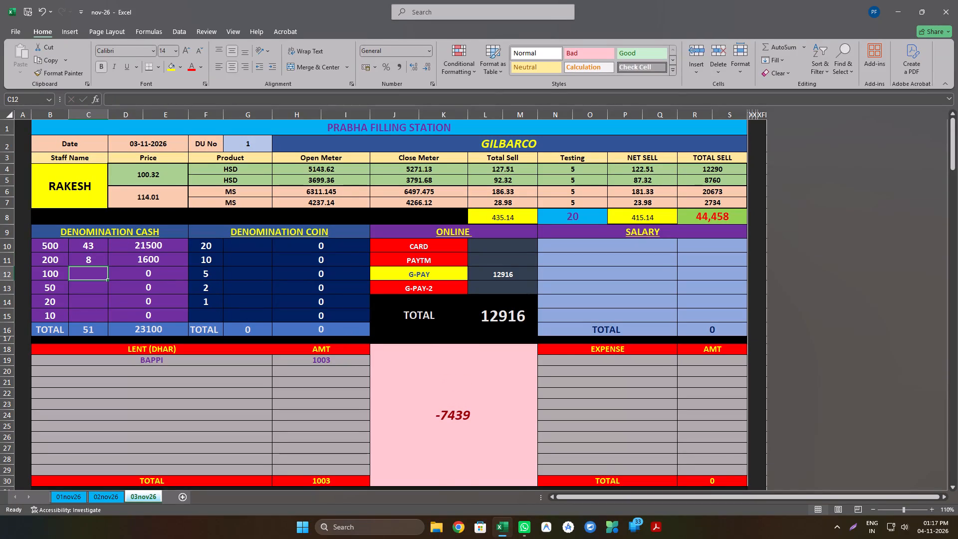
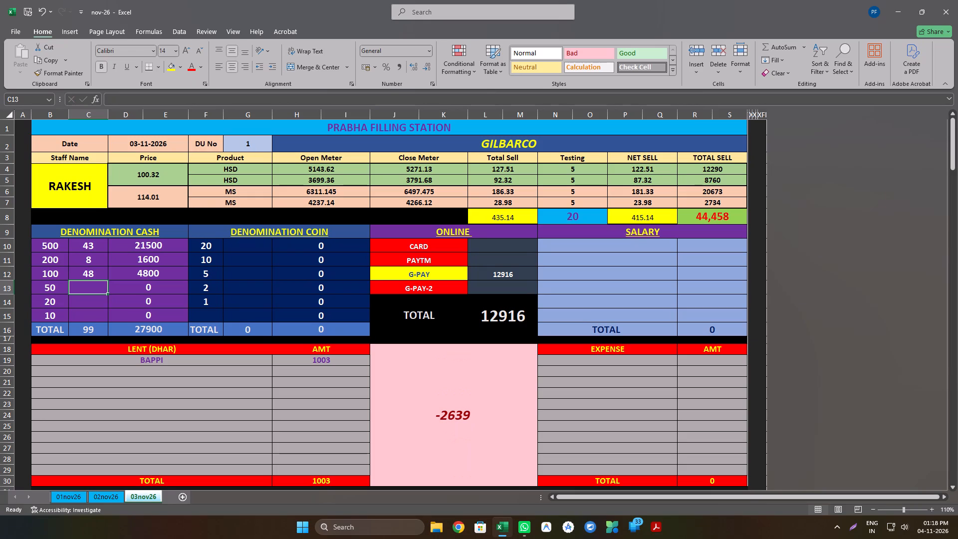
Enter 1502 as the CARD amount in the DU 1 online section.
left_click(500, 245)
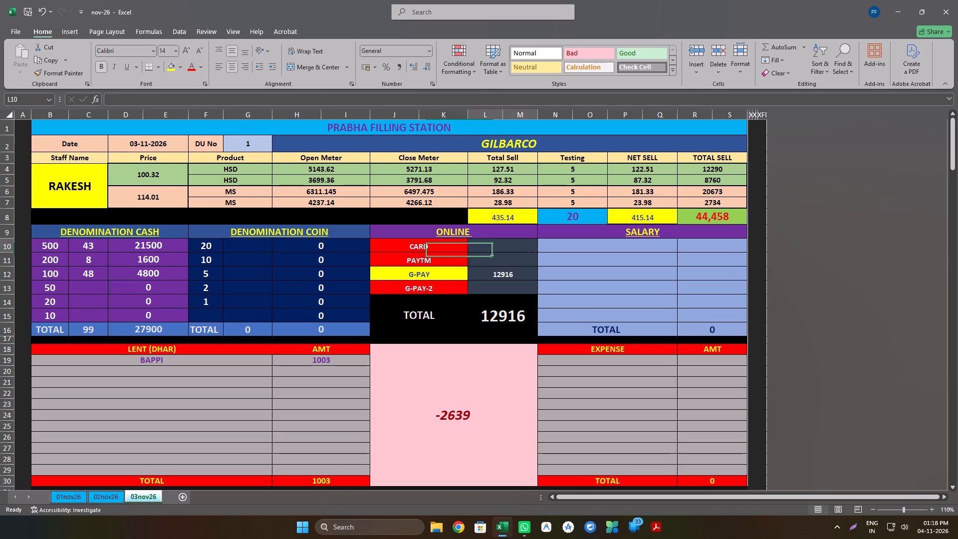
type("15")
type("02")
key("Return")
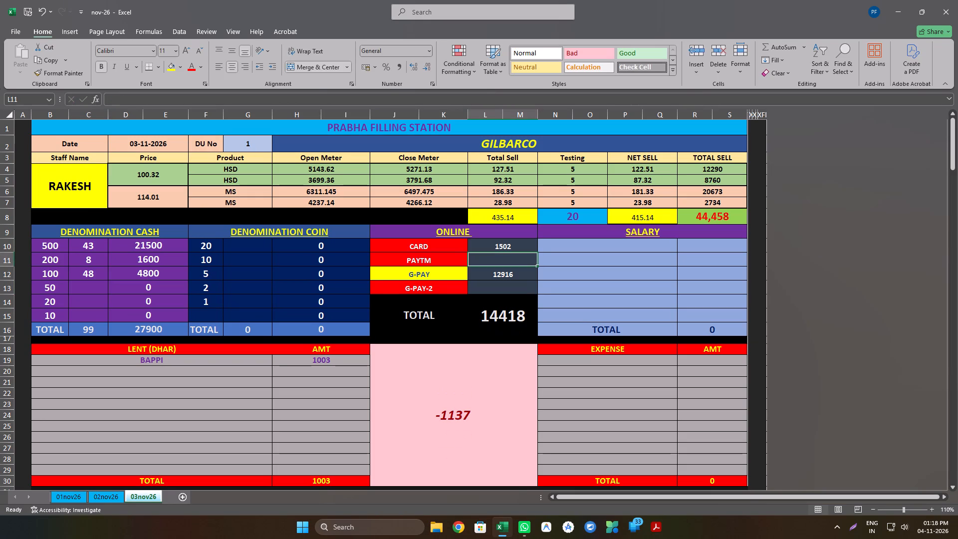
Set the DU 1 cash denomination counts to 13 for 50 notes, 15 for 20 notes and 10 for 10 notes.
scroll(505, 292, "up", 1)
scroll(505, 291, "down", 8)
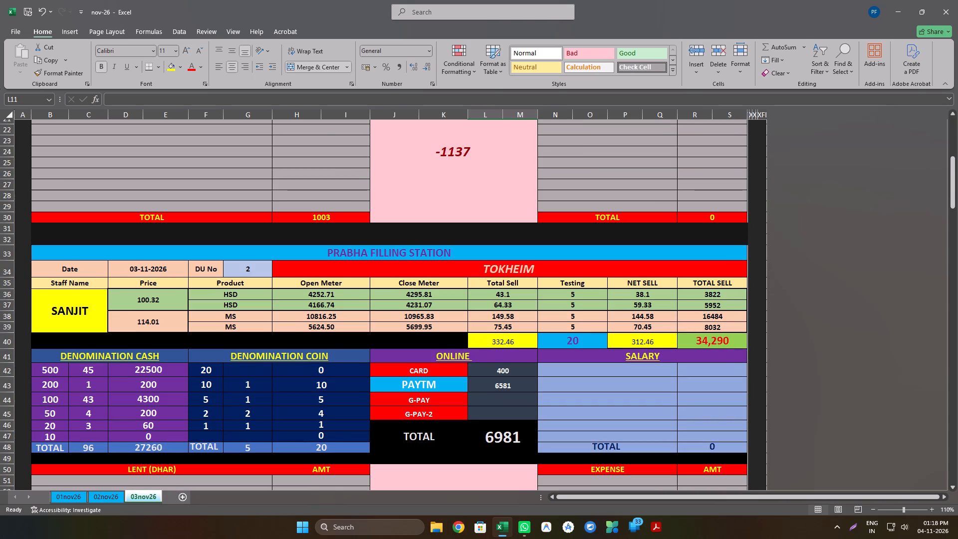
scroll(505, 291, "up", 17)
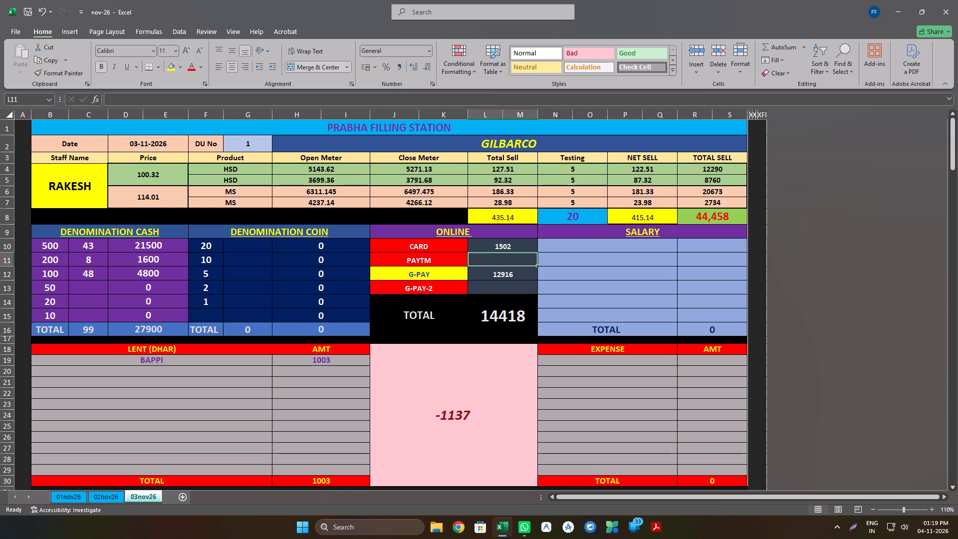
left_click(103, 286)
type("13")
key("Return")
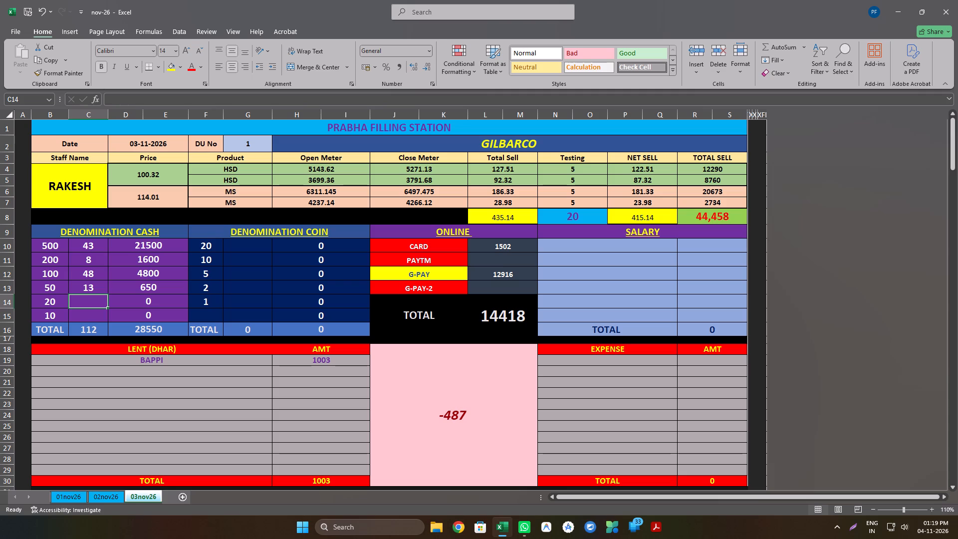
type("15")
key("Return")
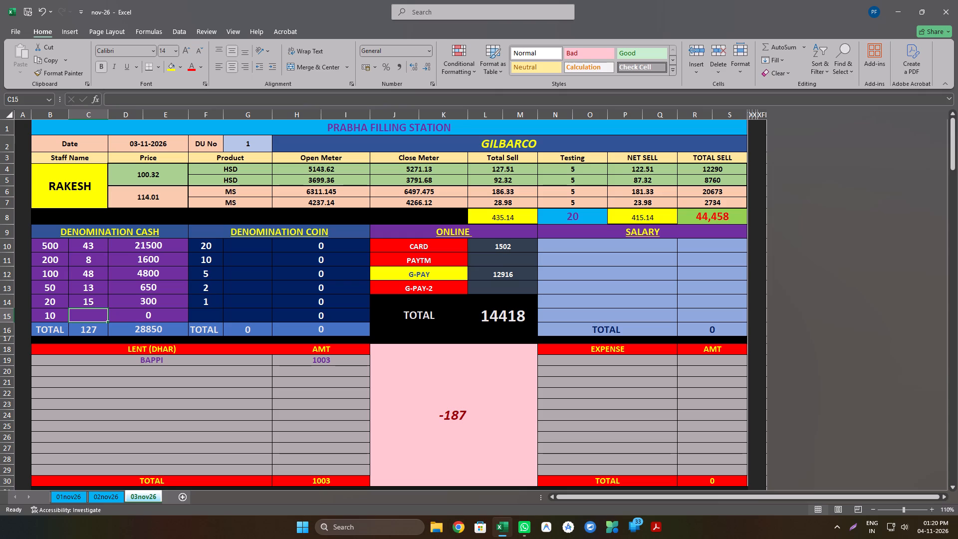
type("10")
key("Return")
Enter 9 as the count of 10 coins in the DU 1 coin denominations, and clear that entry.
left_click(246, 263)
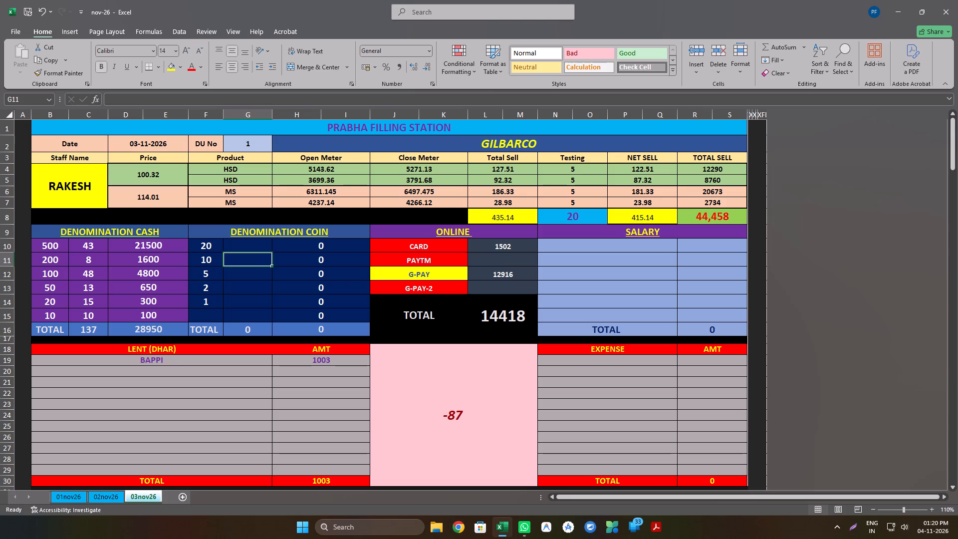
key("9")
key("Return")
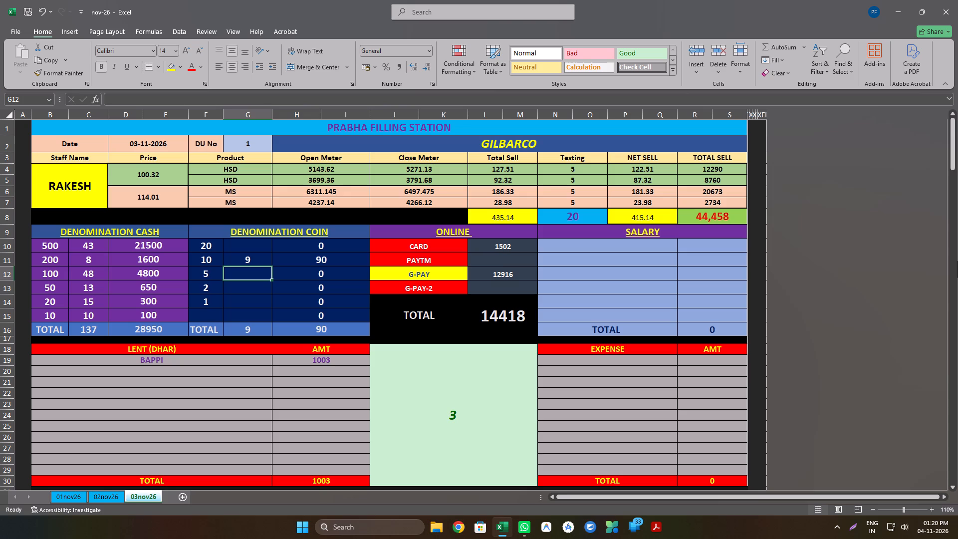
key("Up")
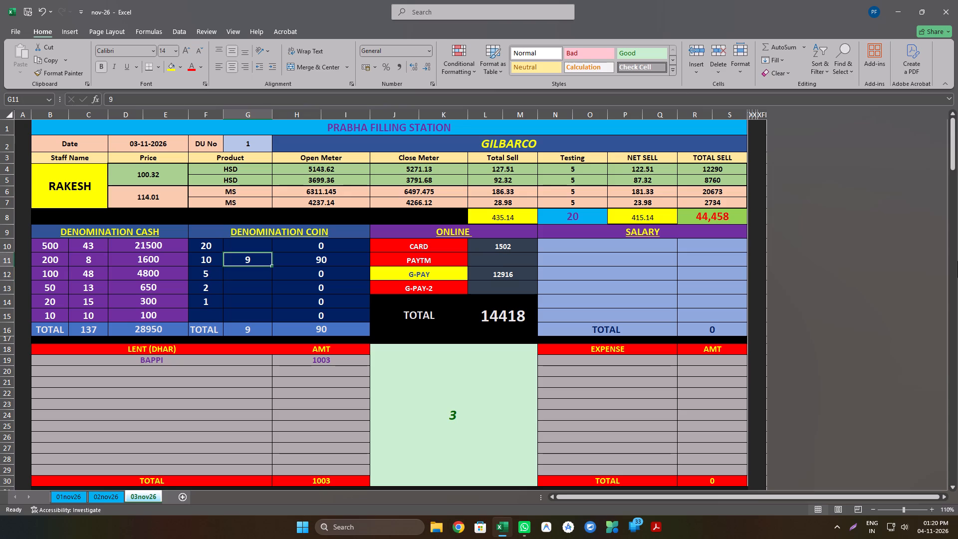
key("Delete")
Set the DU 1 coin denomination counts to 9 for 5 coins, 8 for 2 coins and 3 for 1 coins.
key("Down")
key("9")
key("Return")
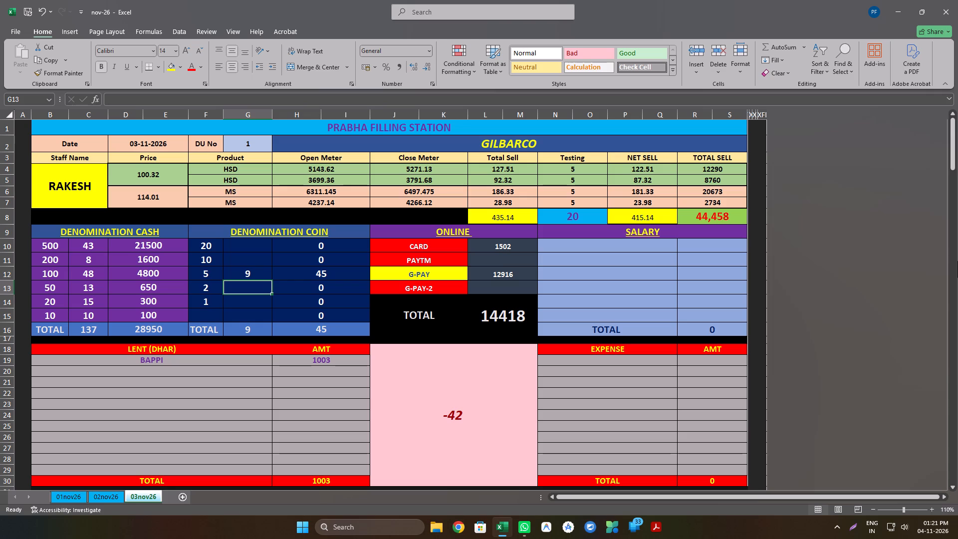
key("8")
key("Return")
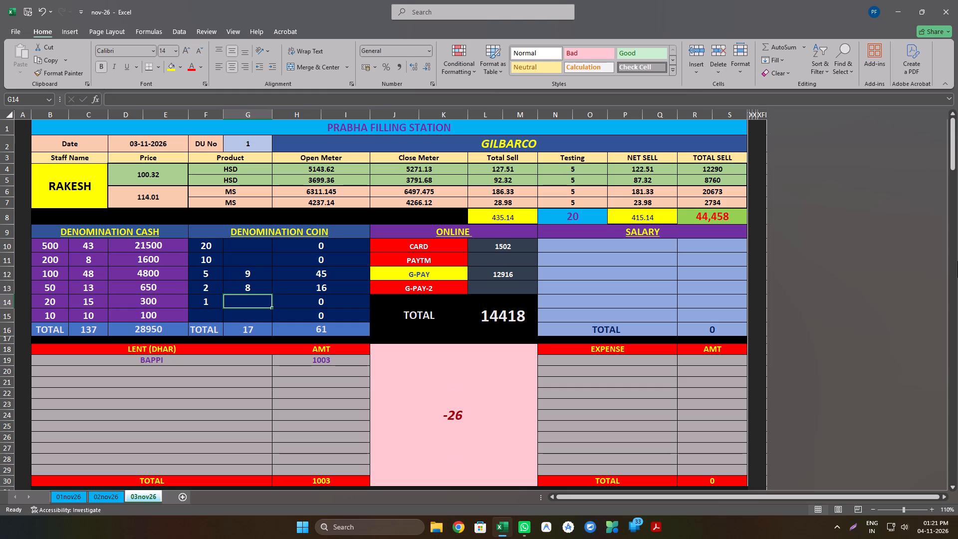
key("3")
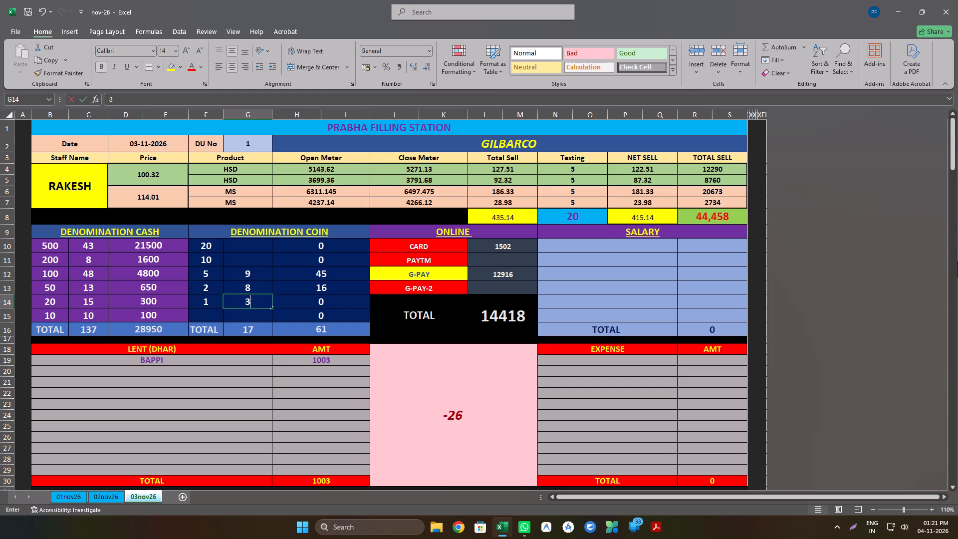
key("Return")
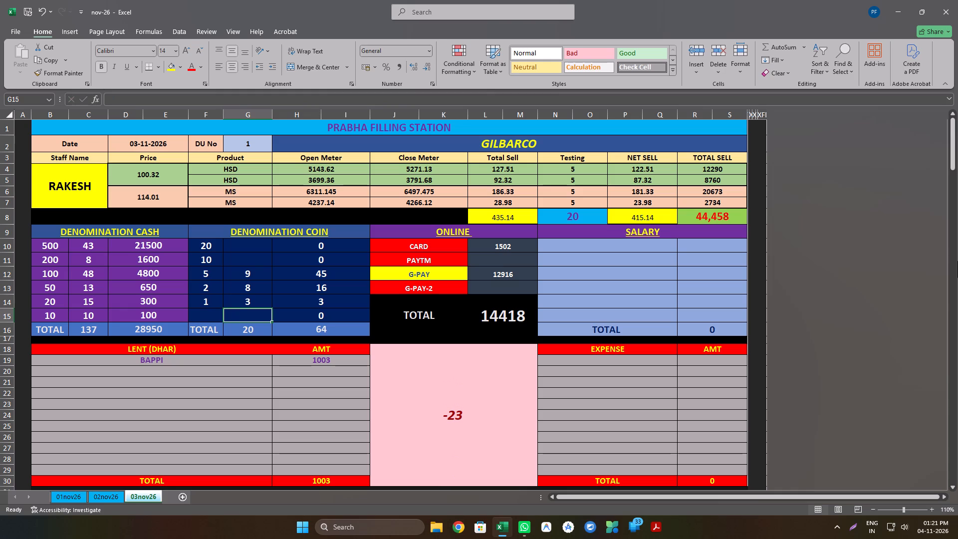
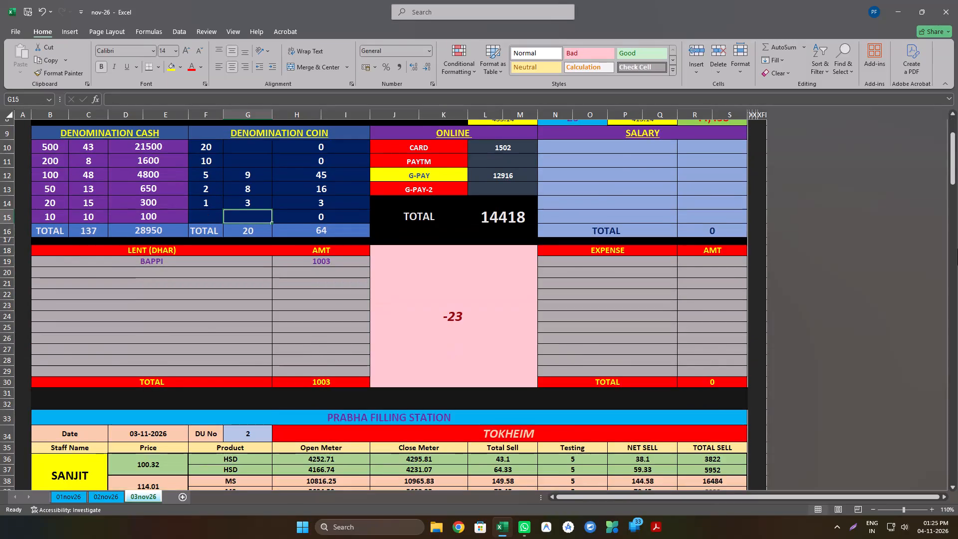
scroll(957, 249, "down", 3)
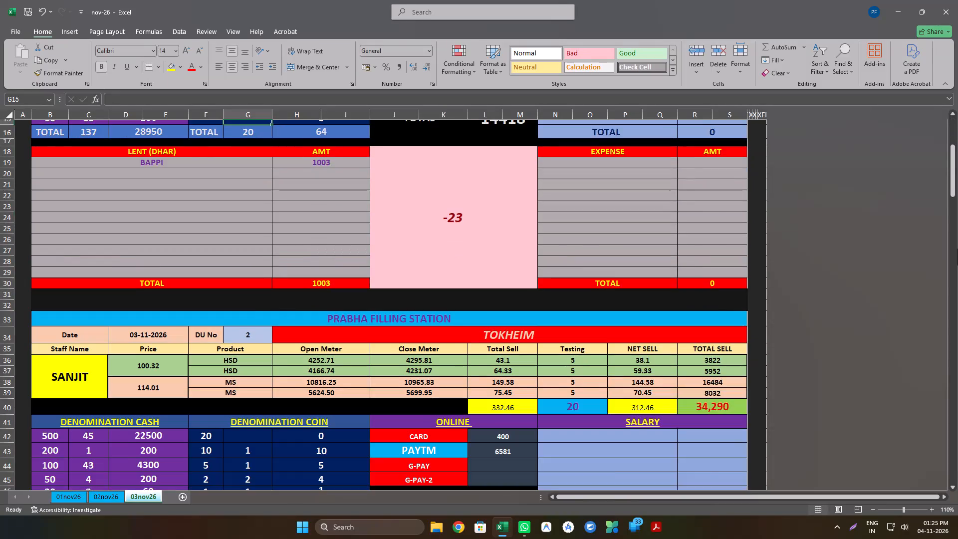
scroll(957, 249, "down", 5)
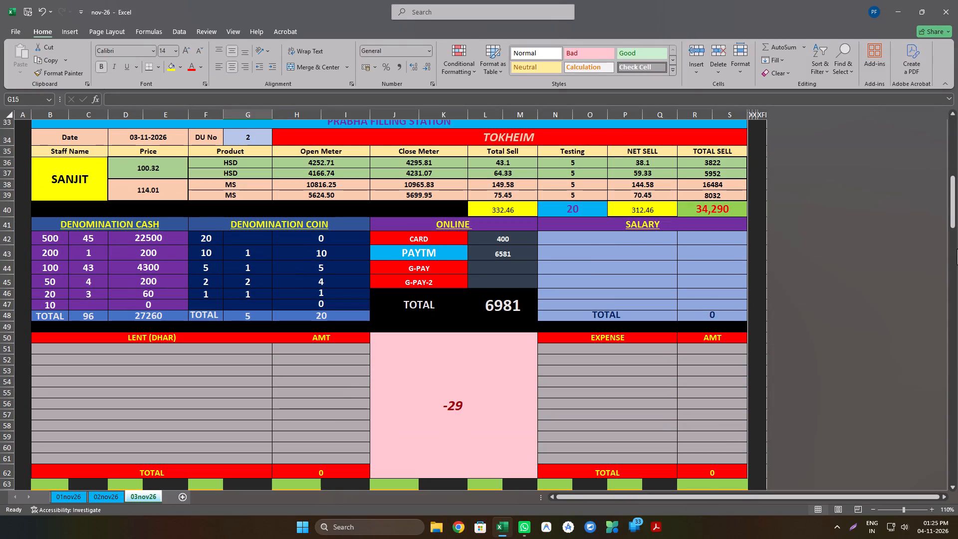
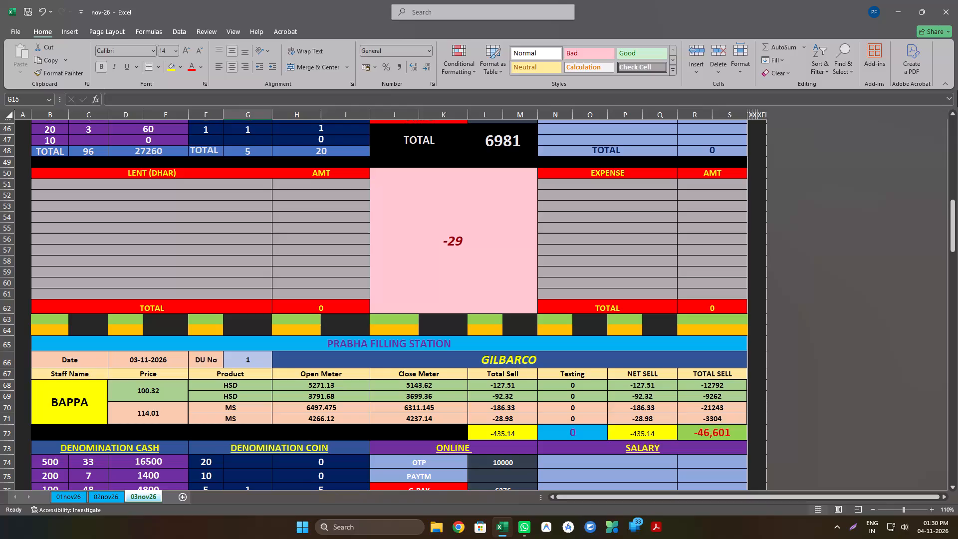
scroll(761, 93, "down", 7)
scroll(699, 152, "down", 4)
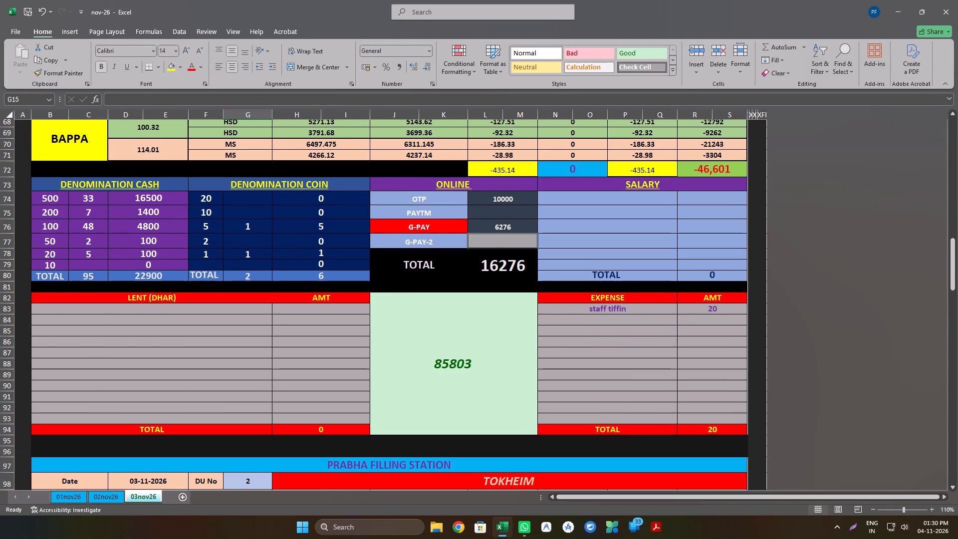